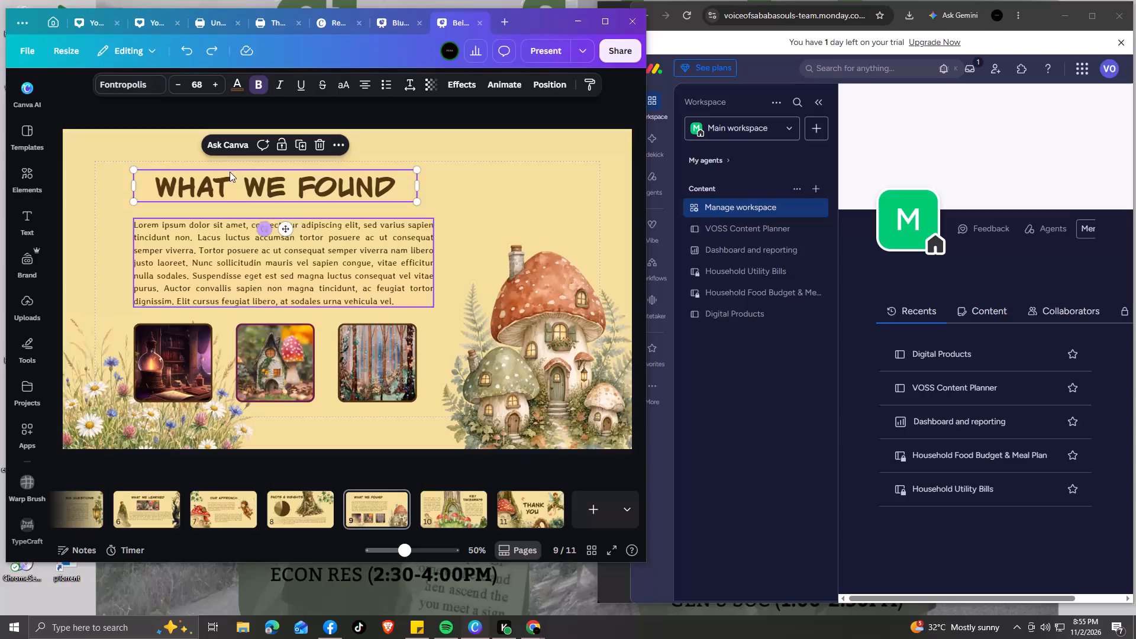
Paste the copied WHAT WE FOUND heading onto page 1 of the untitled A4 design and place it just above the mushroom cap.
click(212, 23)
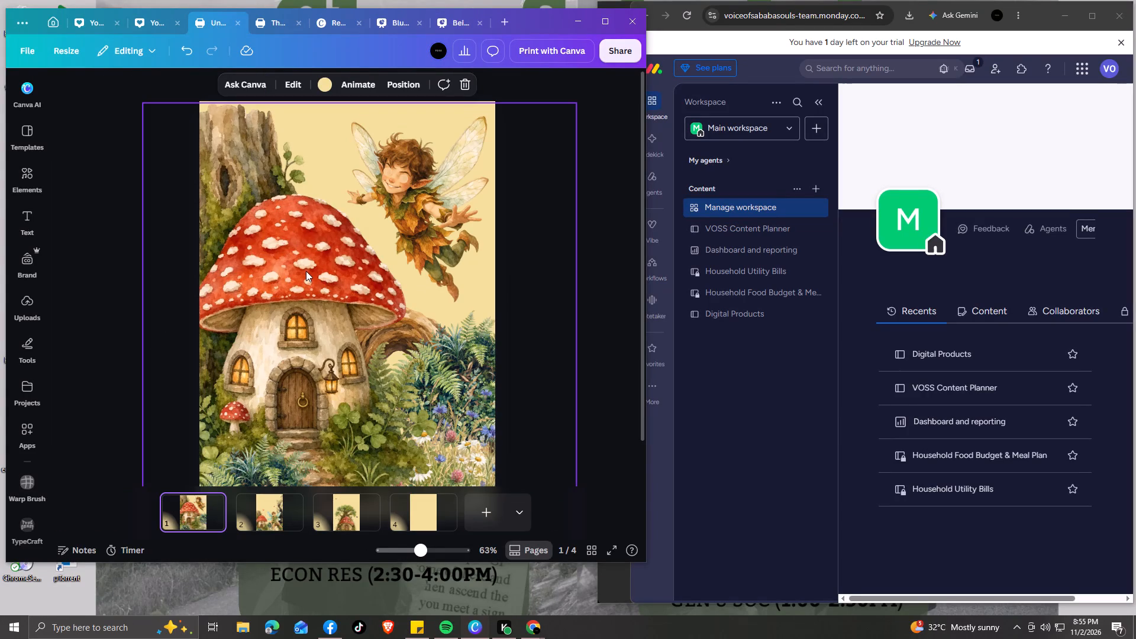
key(ctrl+v)
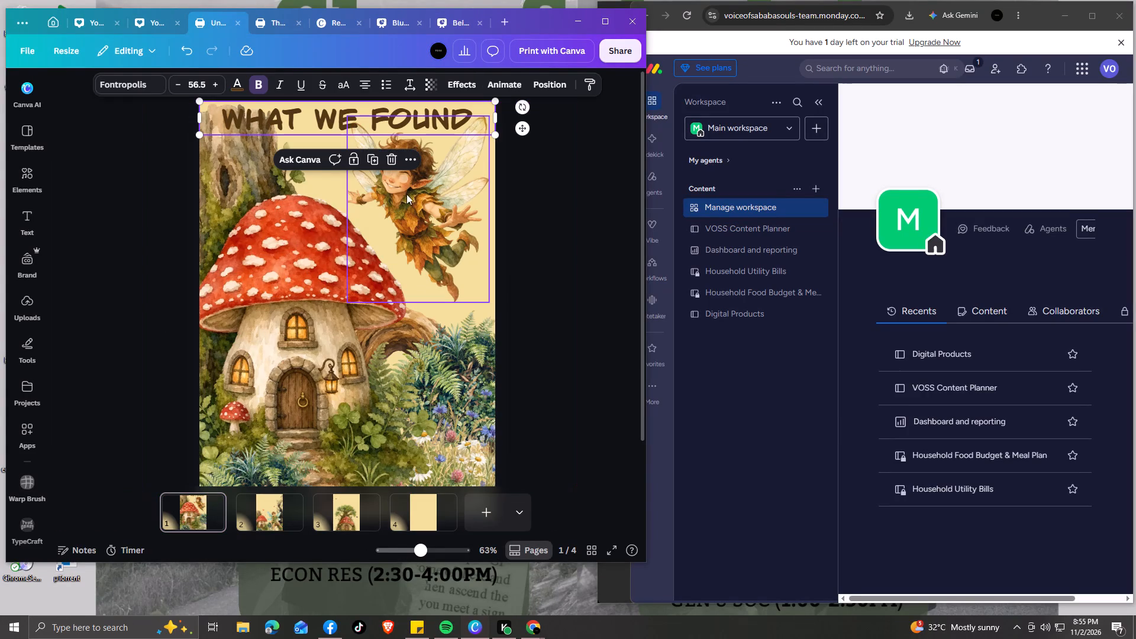
drag(523, 130, 525, 199)
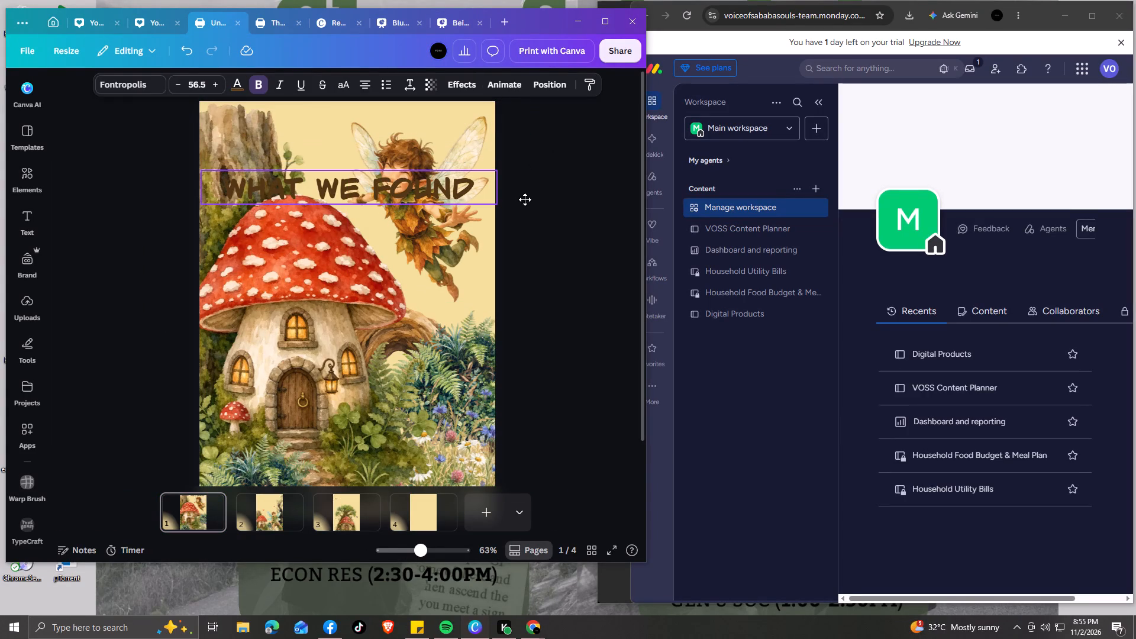
Apply the Outline effect to the WHAT WE FOUND heading and change its text color to black.
click(469, 86)
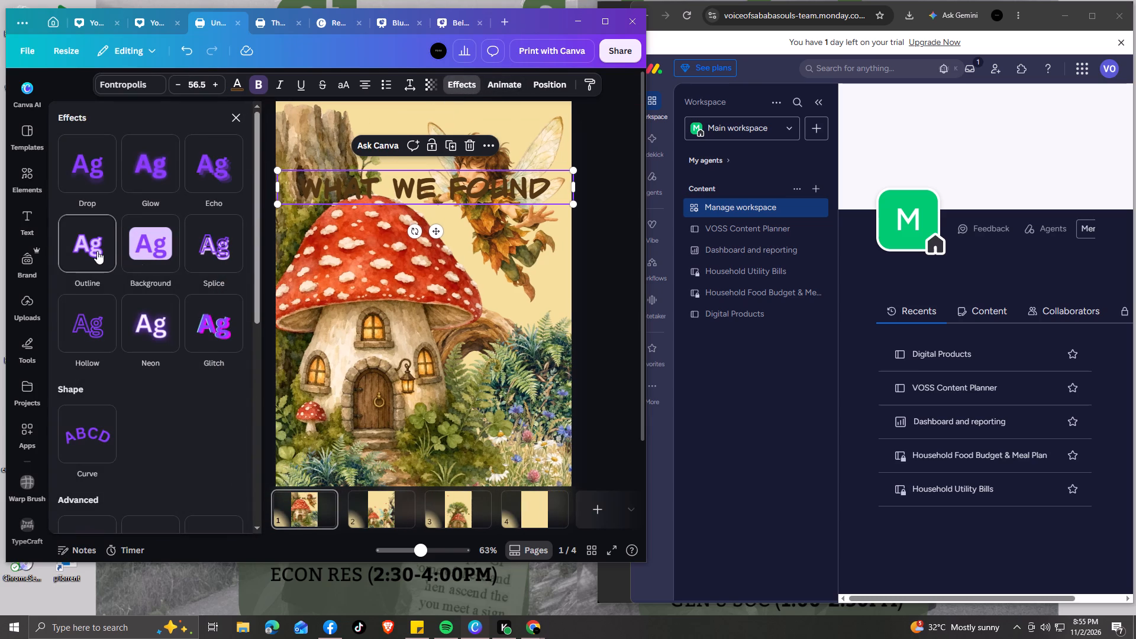
click(97, 251)
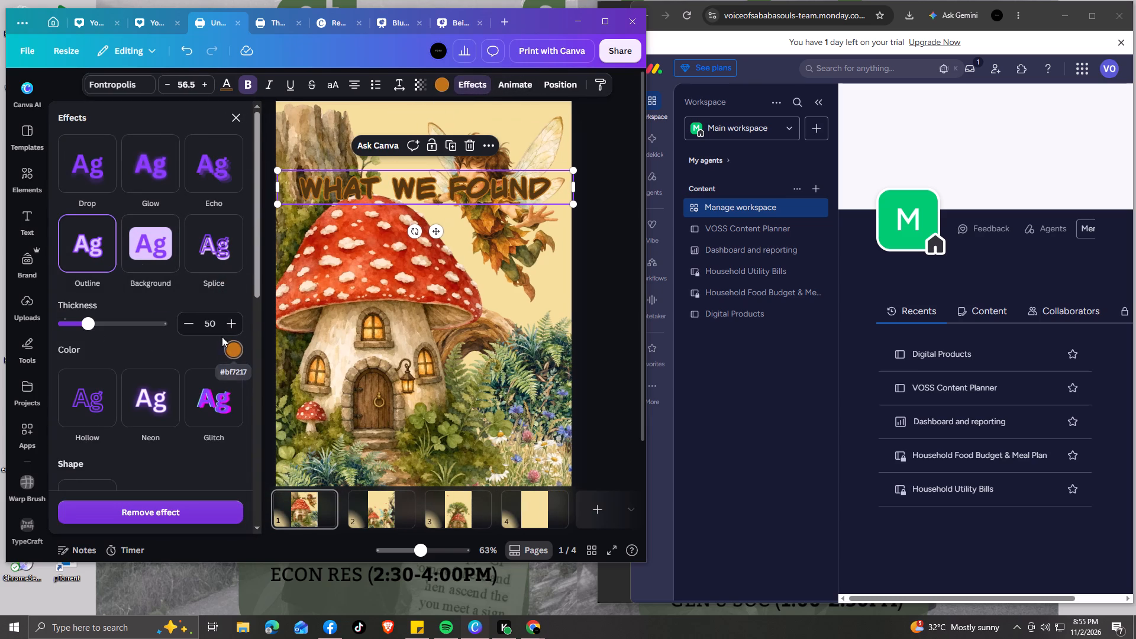
click(229, 88)
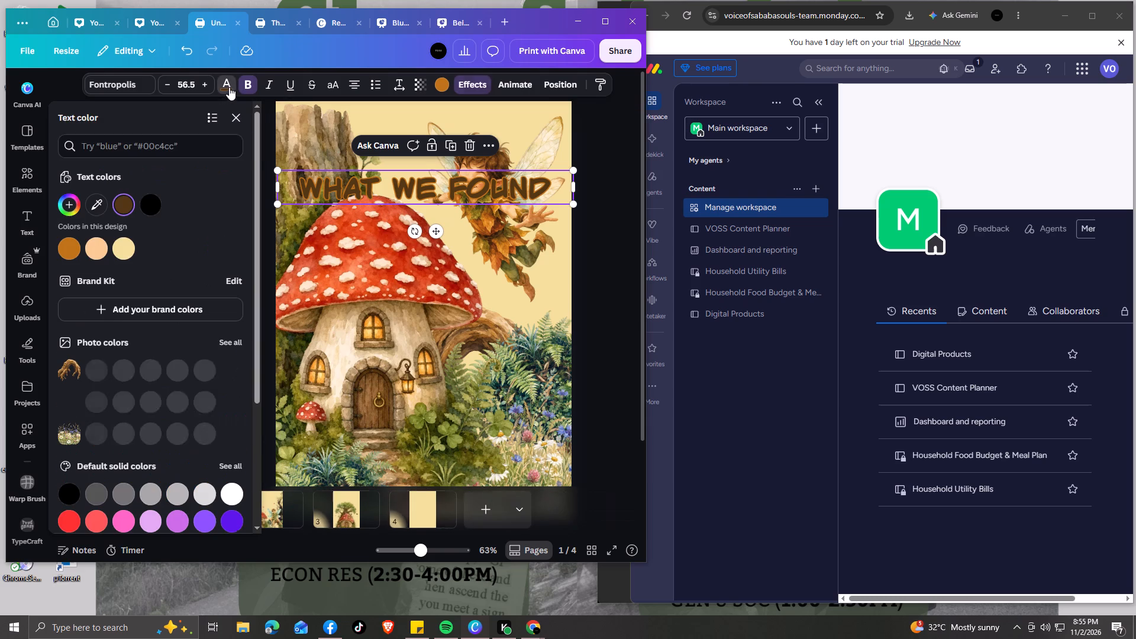
click(149, 214)
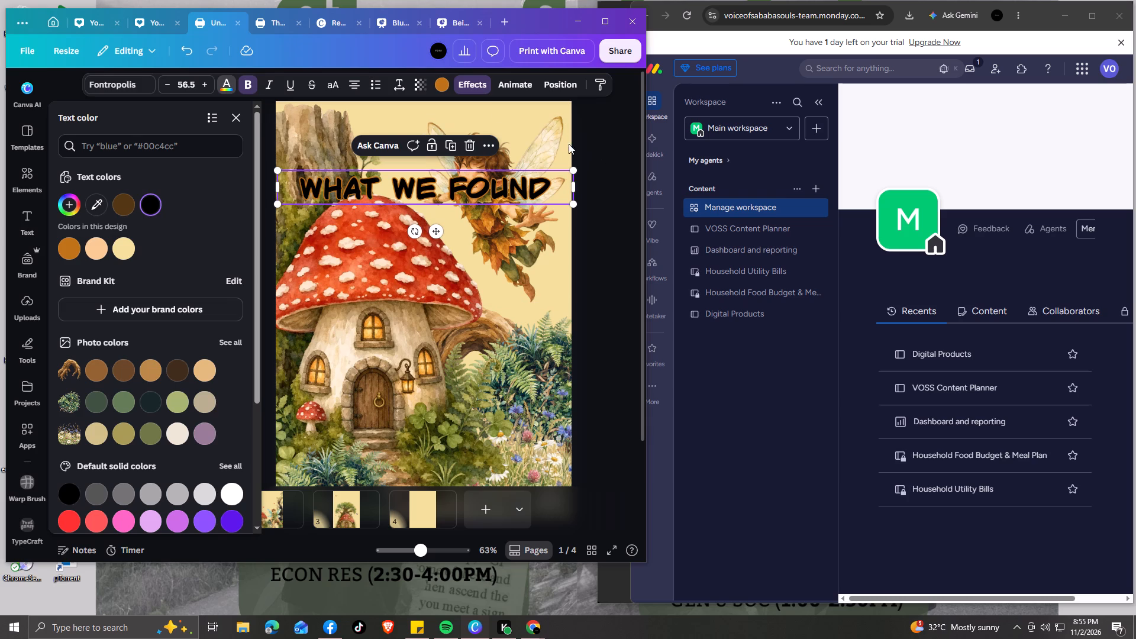
Close the untitled A4 mushroom-house design.
click(447, 22)
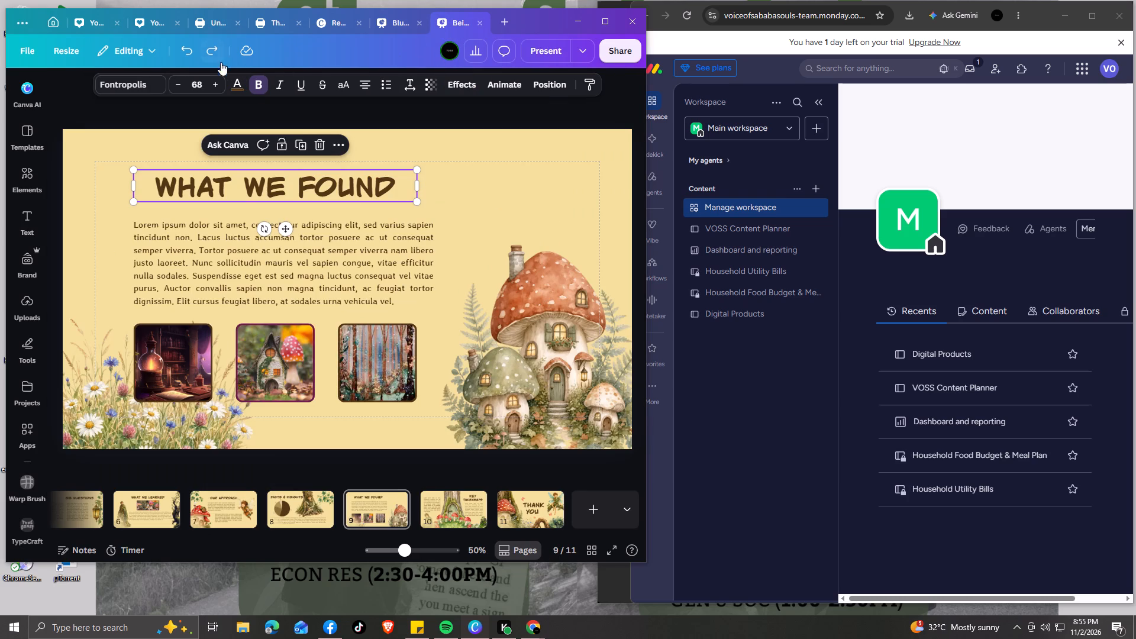
click(149, 14)
click(208, 11)
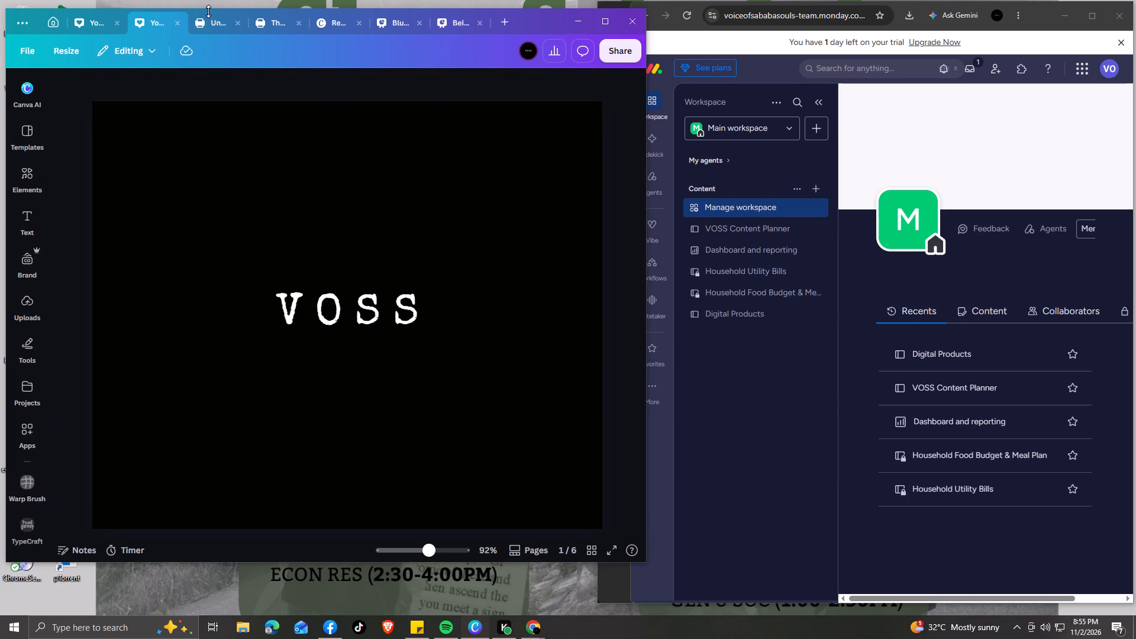
click(211, 20)
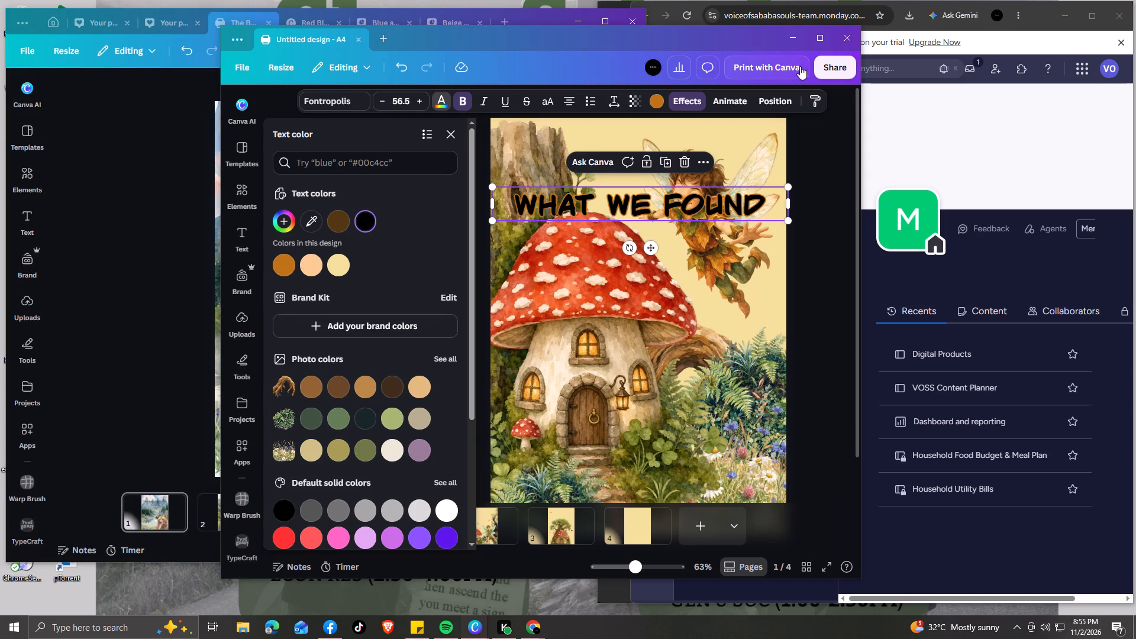
click(843, 37)
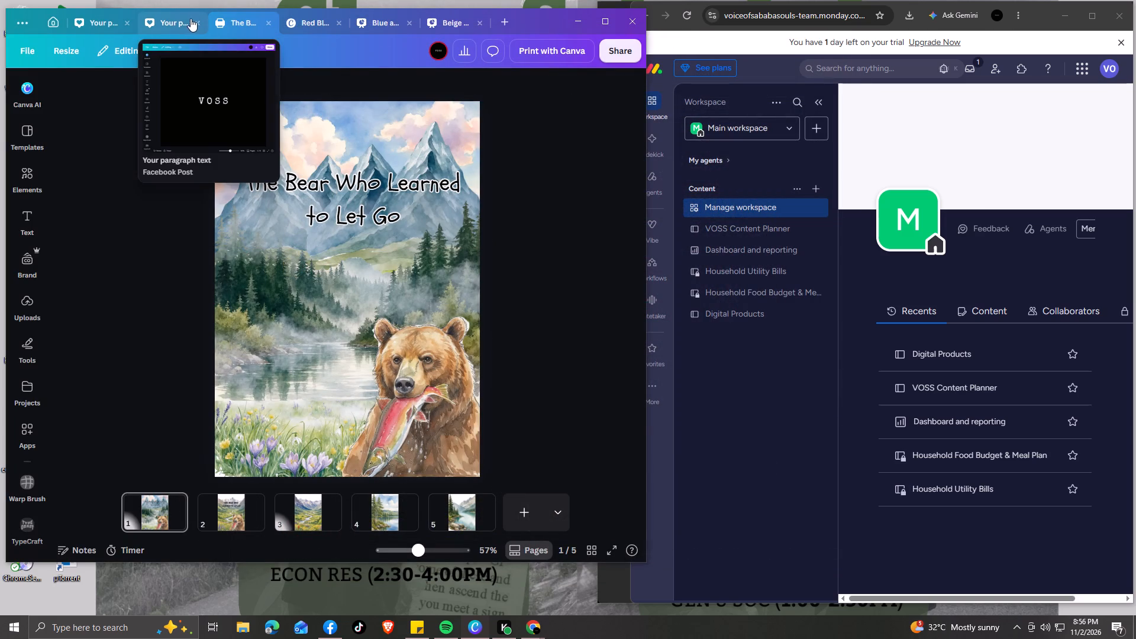
Look through the templates similar to the whimsical fairy forest group project presentation, and leave its preview.
click(59, 20)
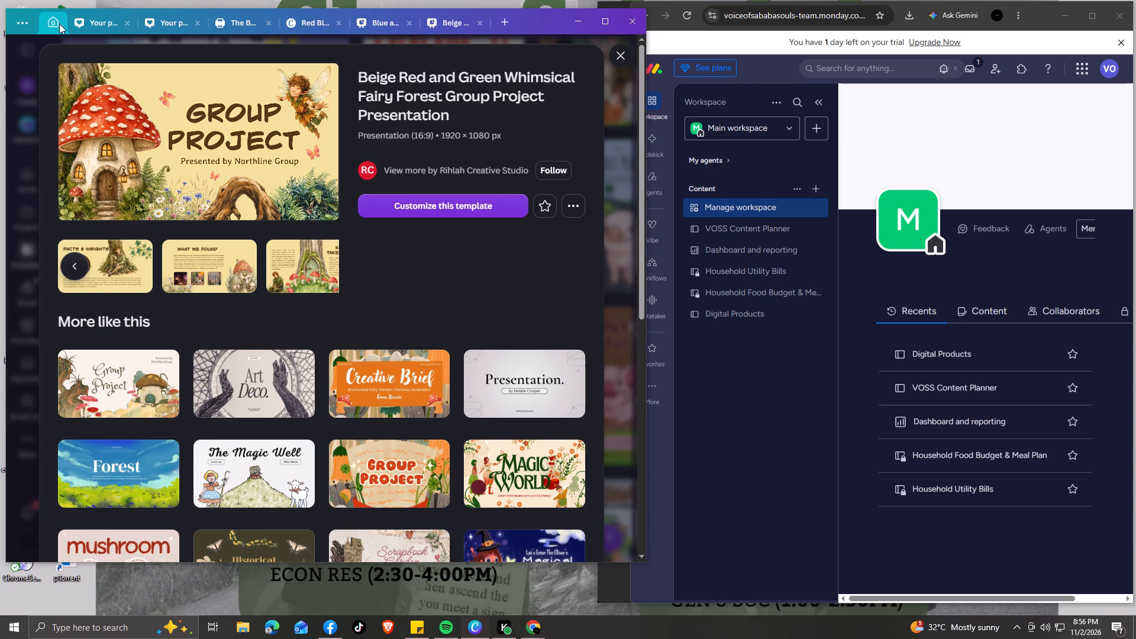
scroll(437, 208, down, 3)
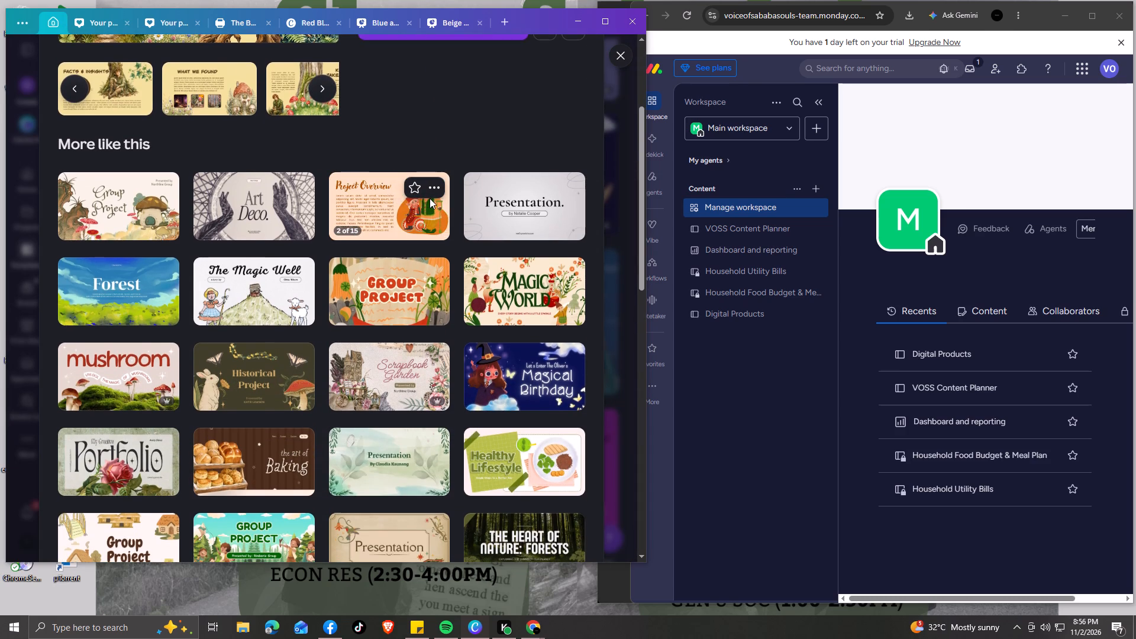
scroll(430, 198, down, 3)
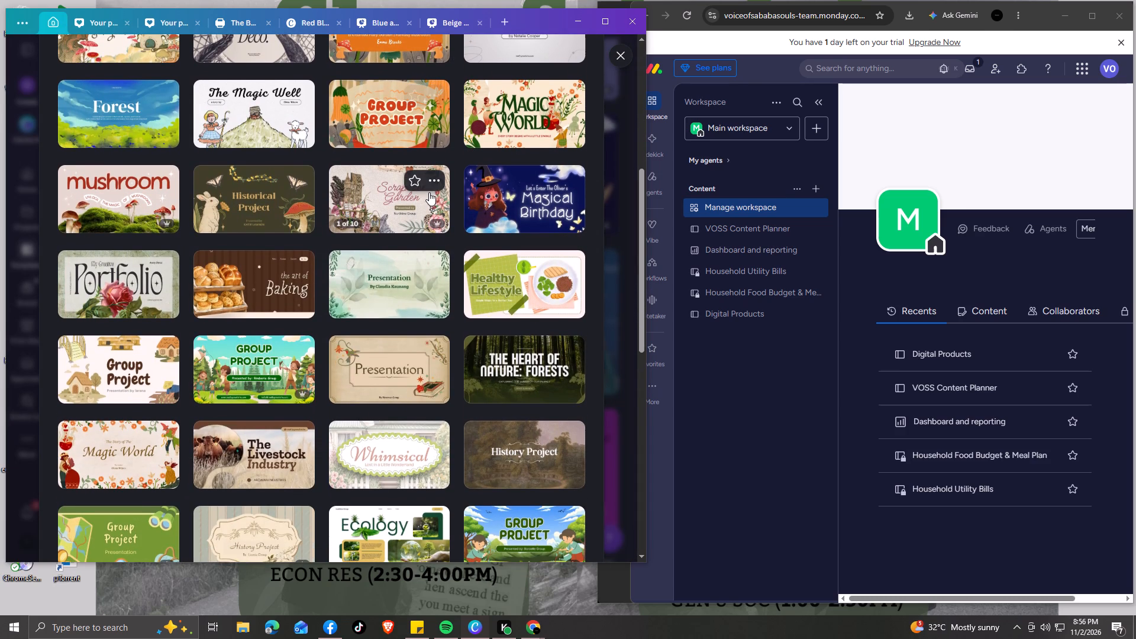
scroll(429, 191, down, 4)
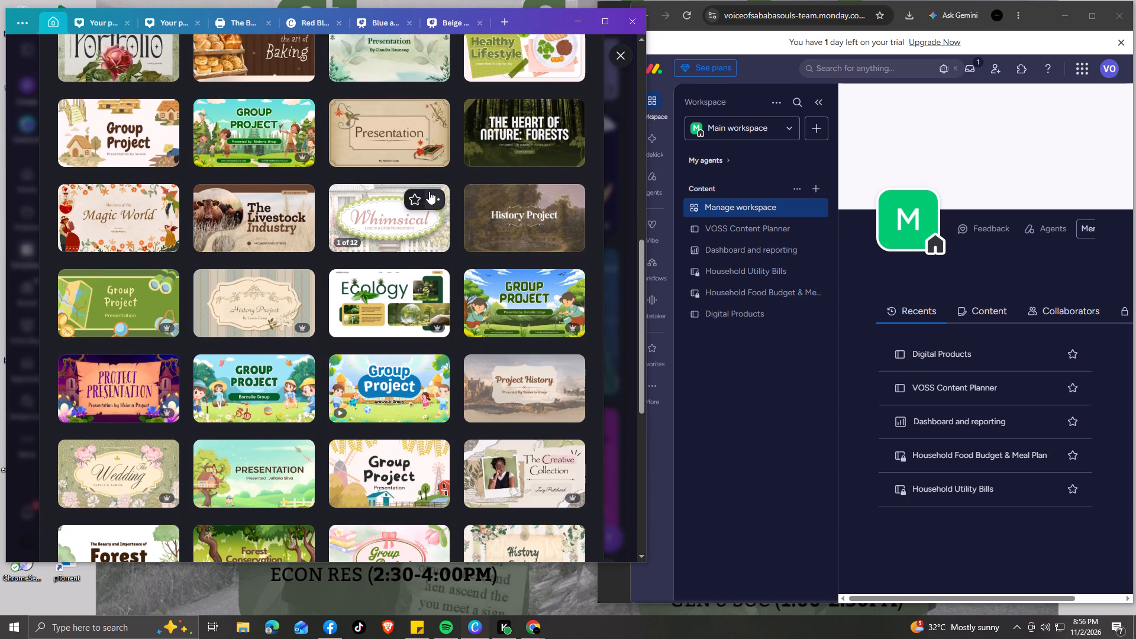
scroll(429, 190, down, 4)
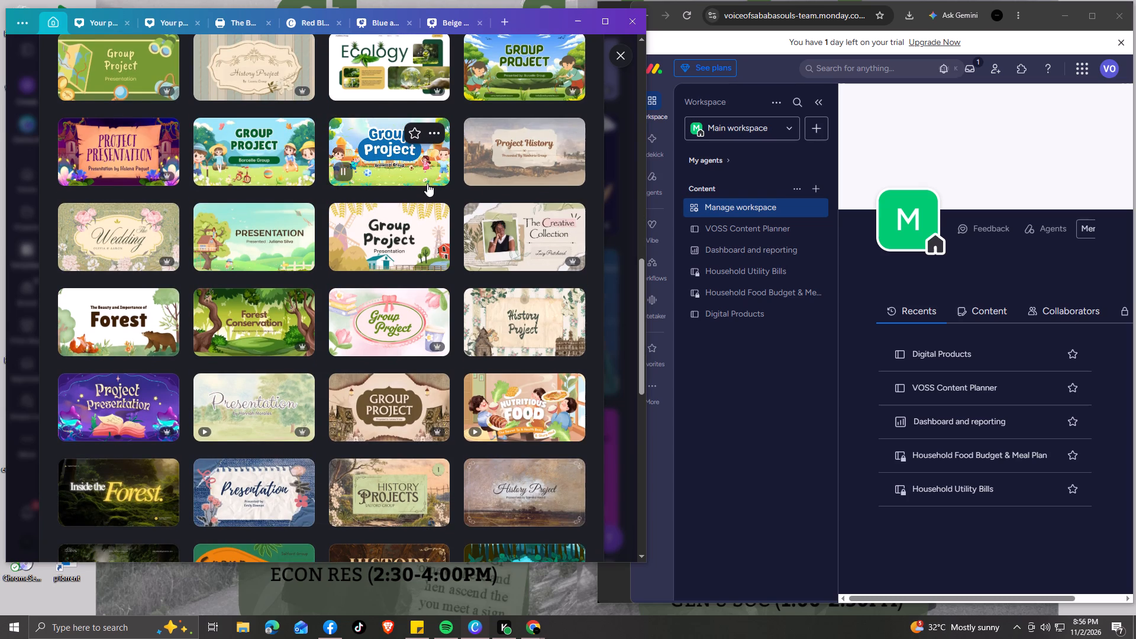
scroll(427, 183, down, 10)
scroll(424, 177, up, 4)
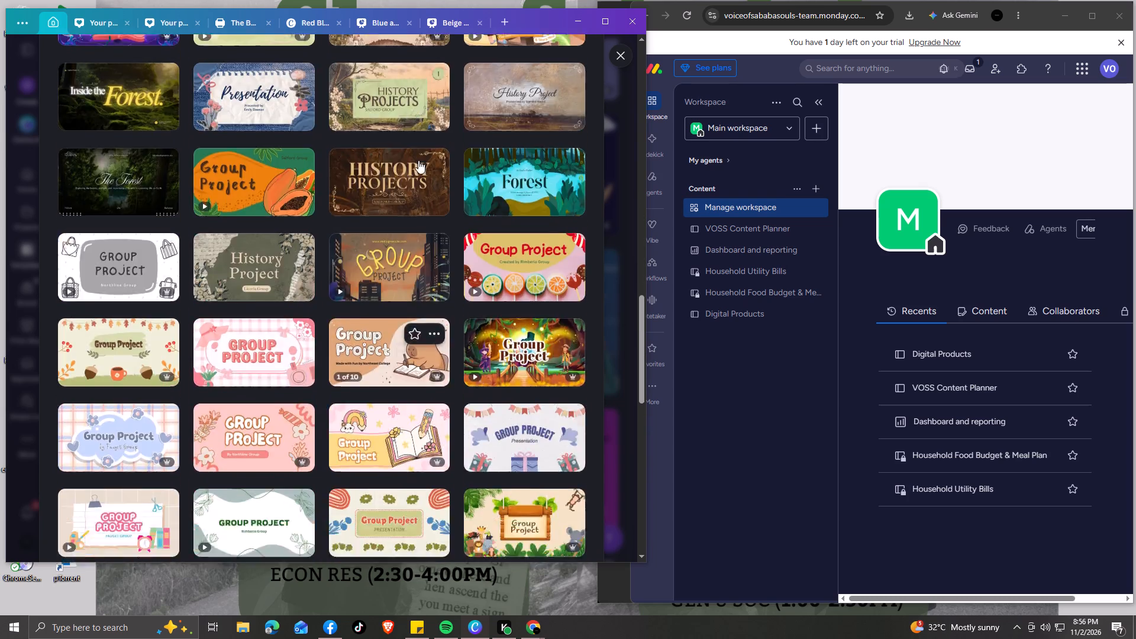
scroll(418, 160, up, 3)
click(619, 60)
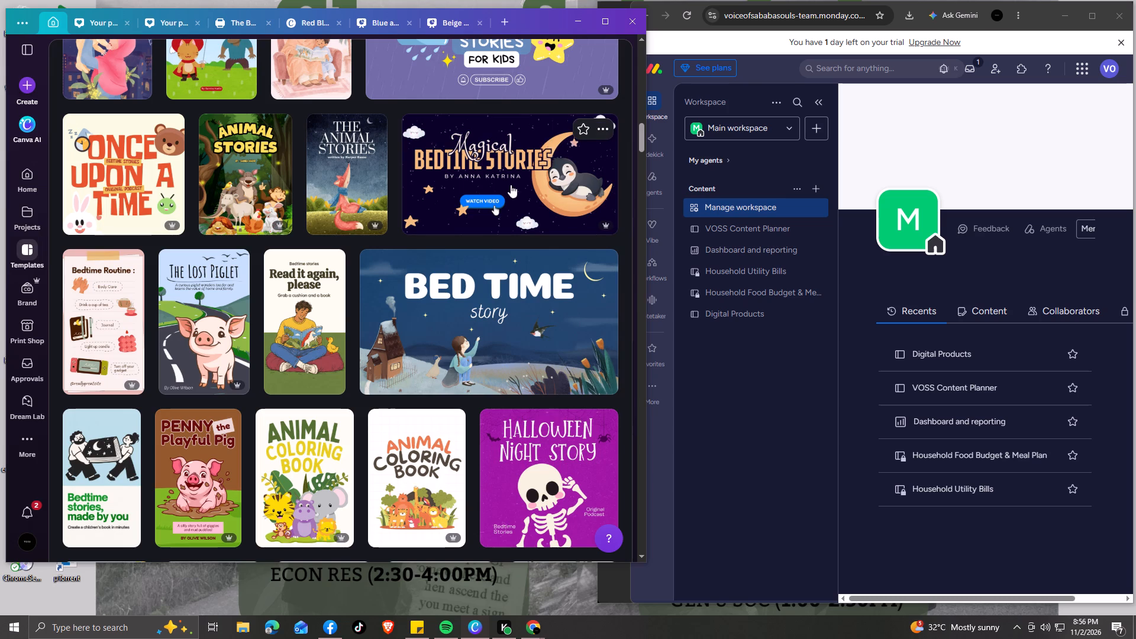
Look through the template results for "animal bedtime story book".
scroll(500, 179, down, 5)
scroll(498, 166, up, 8)
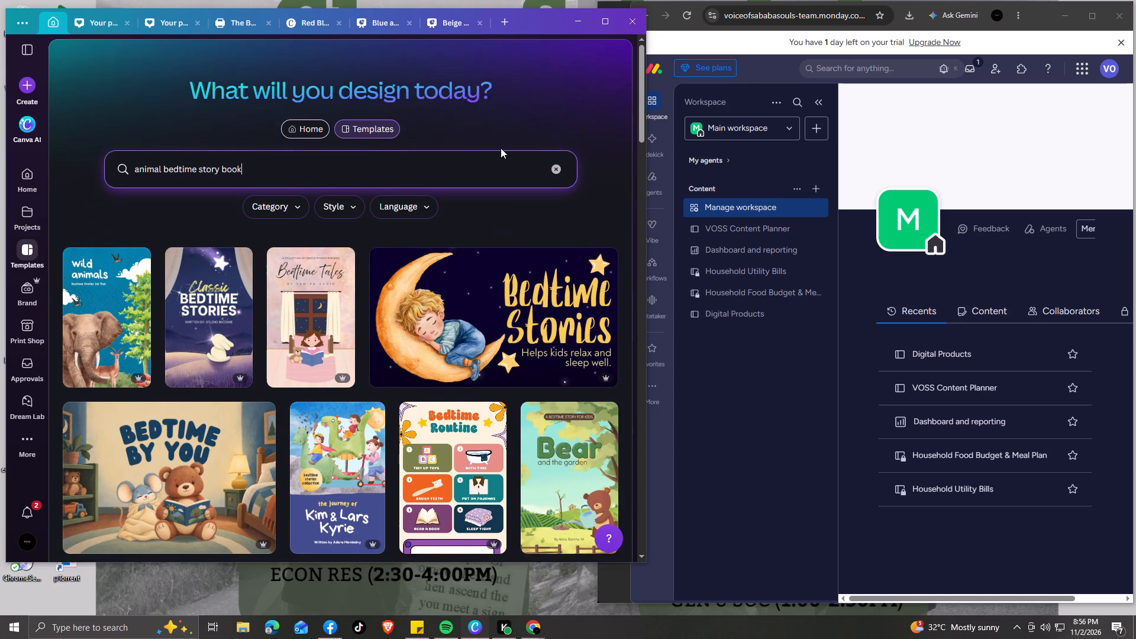
scroll(501, 148, down, 5)
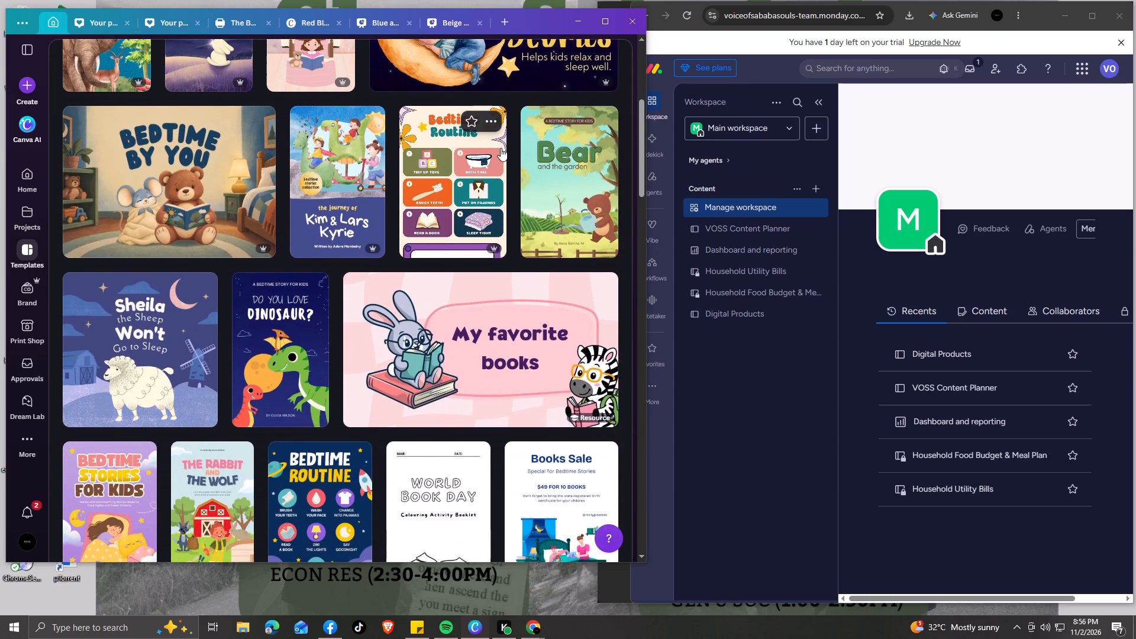
scroll(500, 146, up, 4)
scroll(494, 175, down, 4)
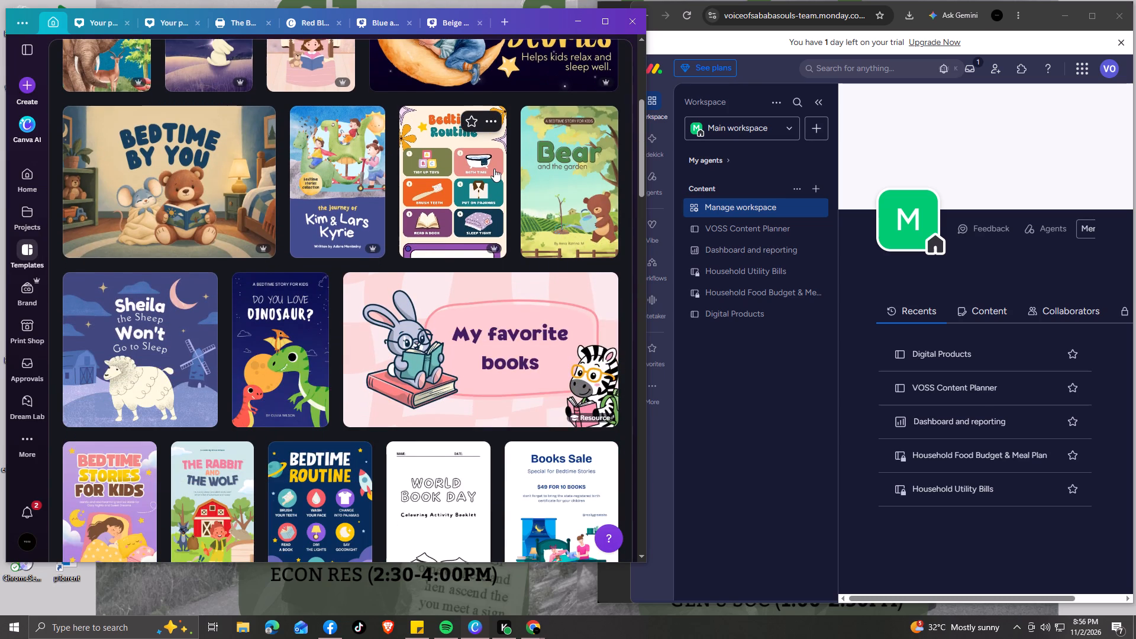
scroll(485, 167, down, 5)
scroll(485, 167, up, 8)
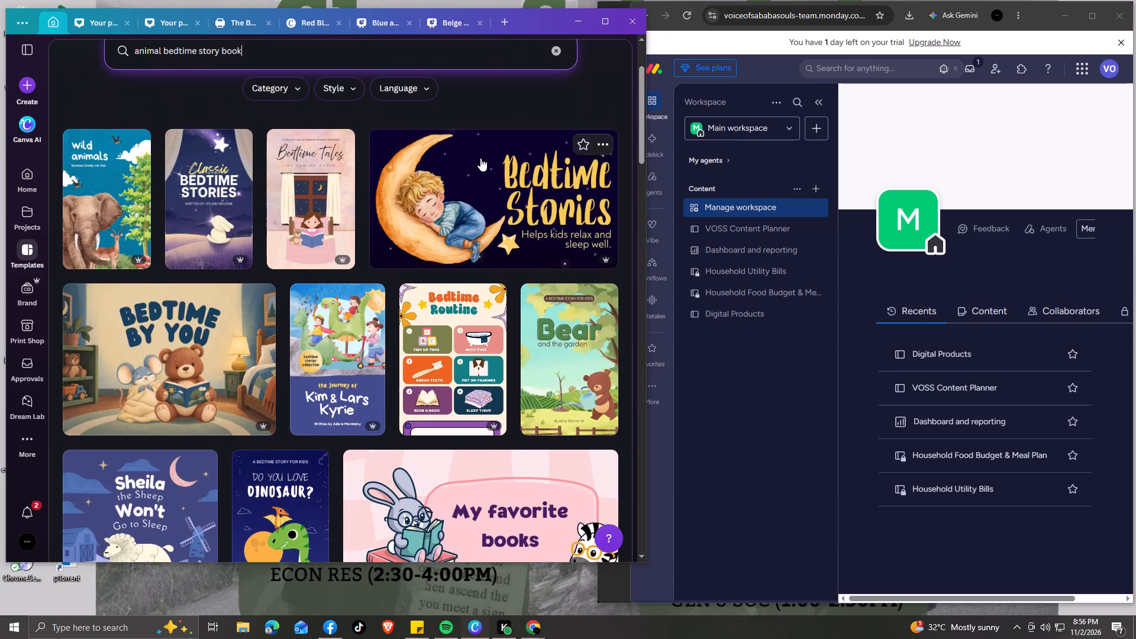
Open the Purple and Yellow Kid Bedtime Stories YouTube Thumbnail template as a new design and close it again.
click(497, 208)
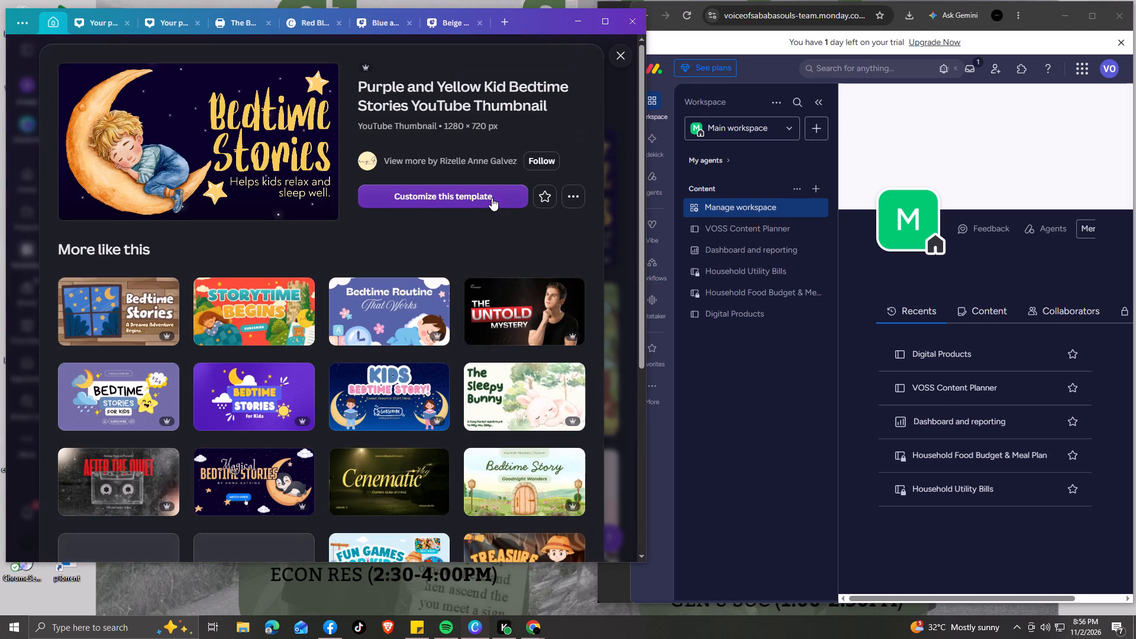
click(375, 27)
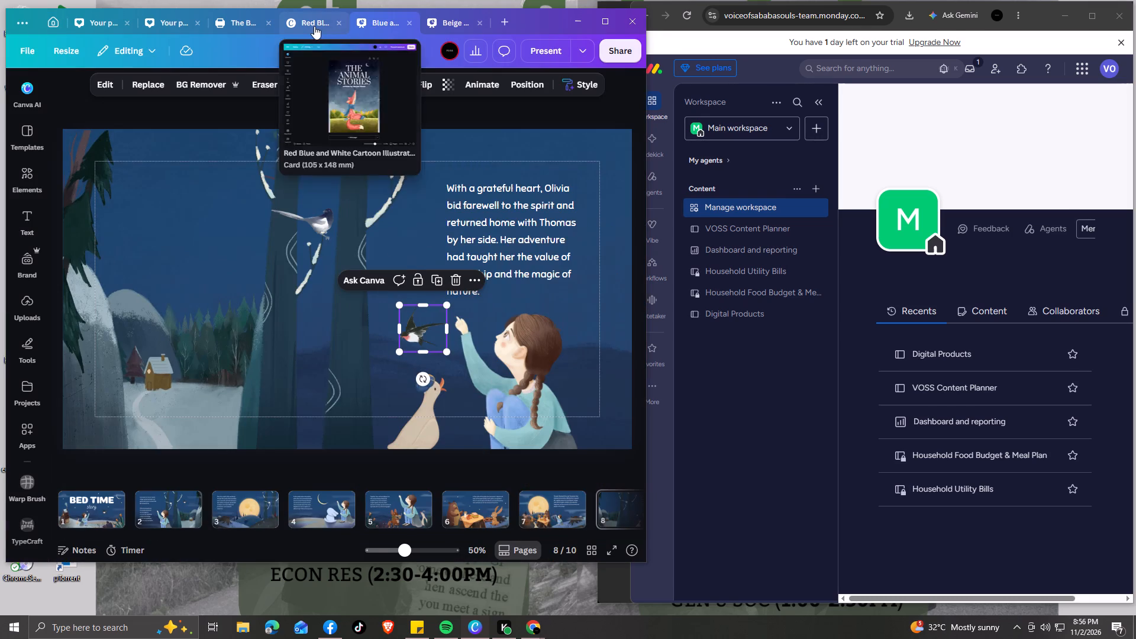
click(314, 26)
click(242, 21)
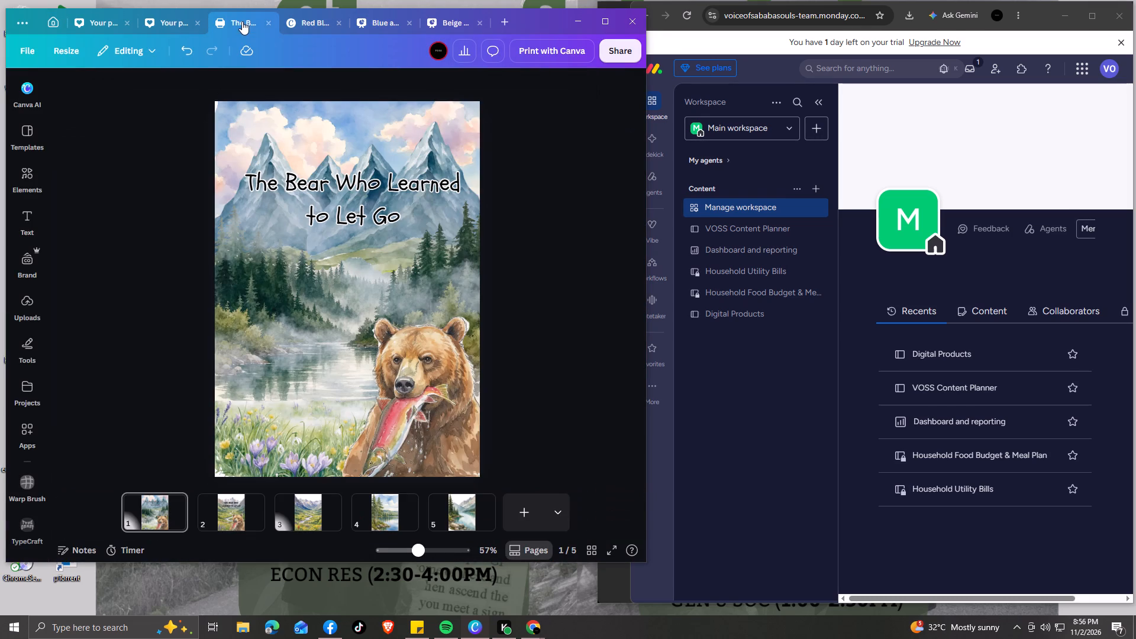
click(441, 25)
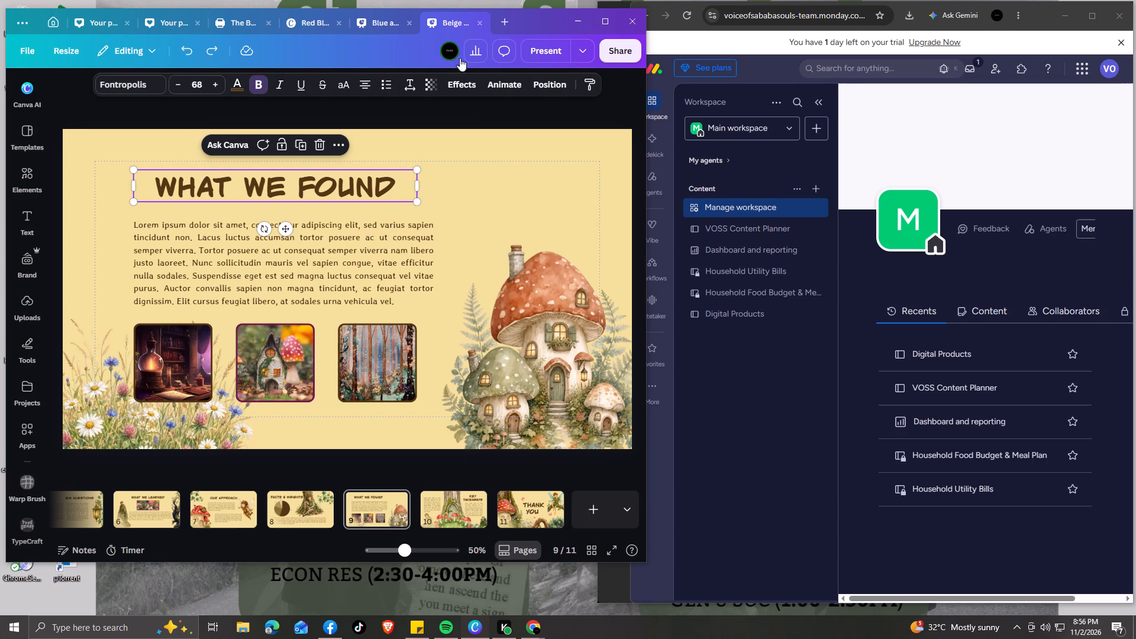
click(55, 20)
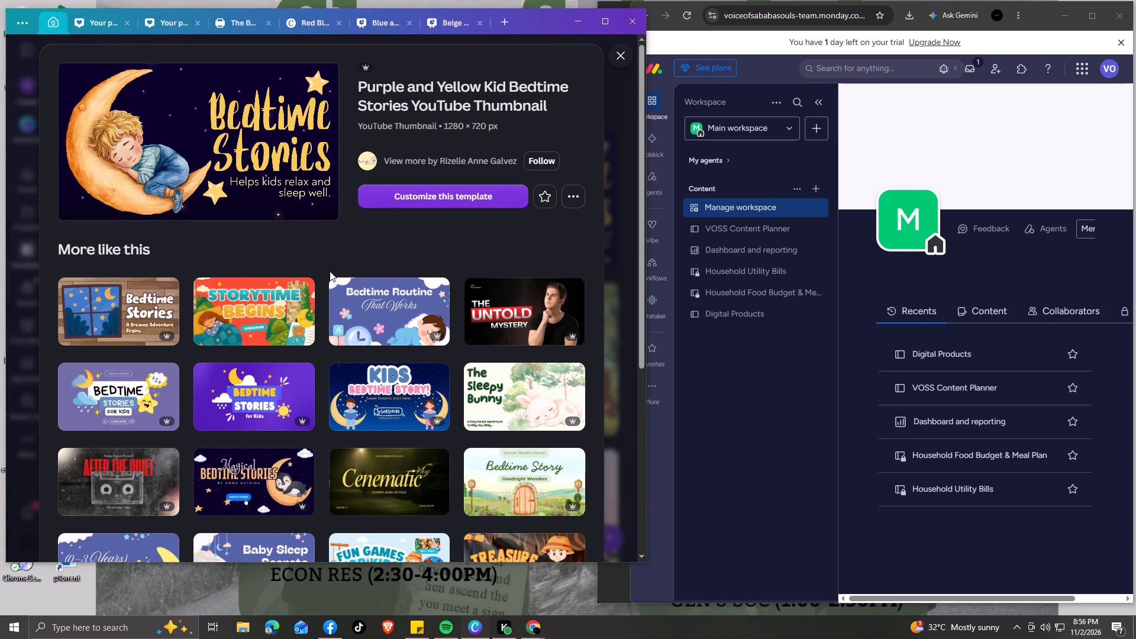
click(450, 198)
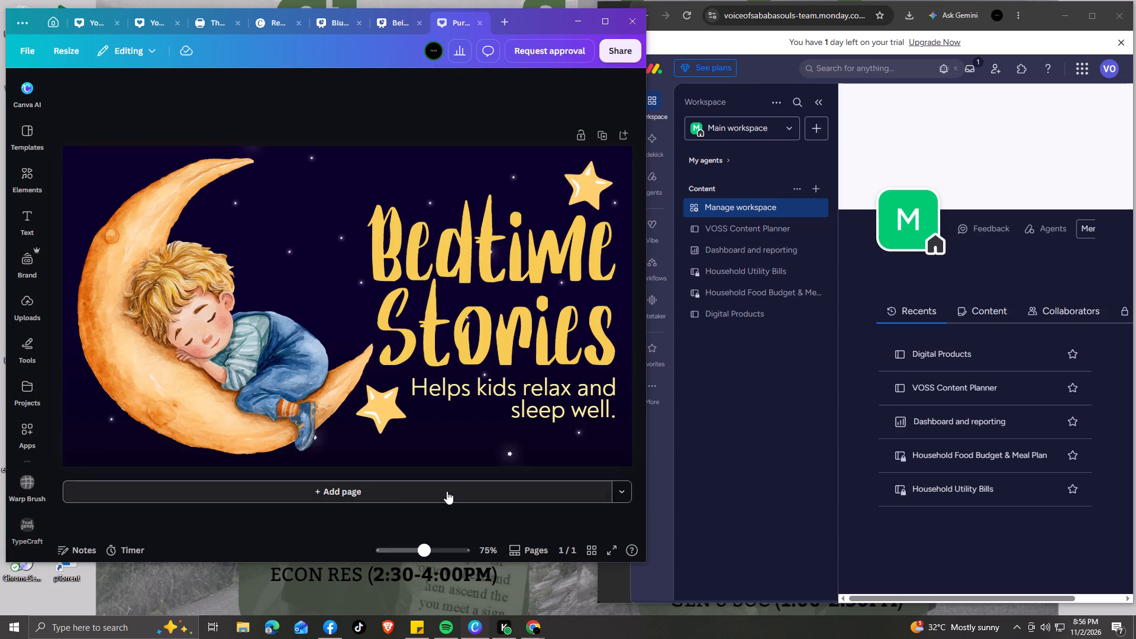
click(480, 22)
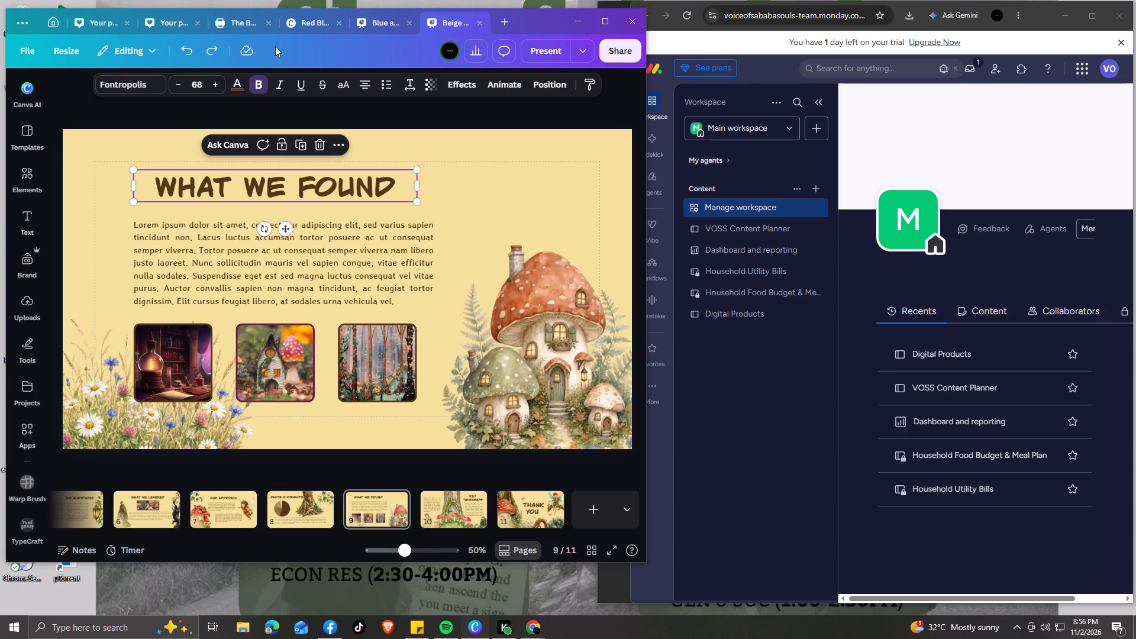
Leave the template preview and move the Purple and Yellow Kid Bedtime Stories YouTube thumbnail design to the trash.
click(49, 18)
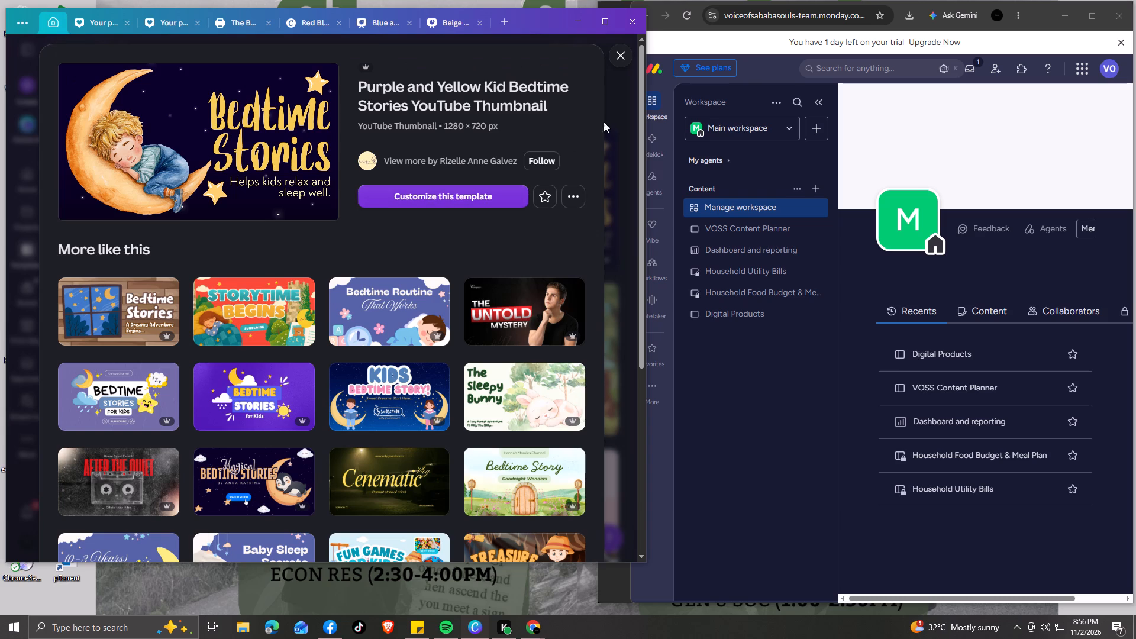
click(618, 57)
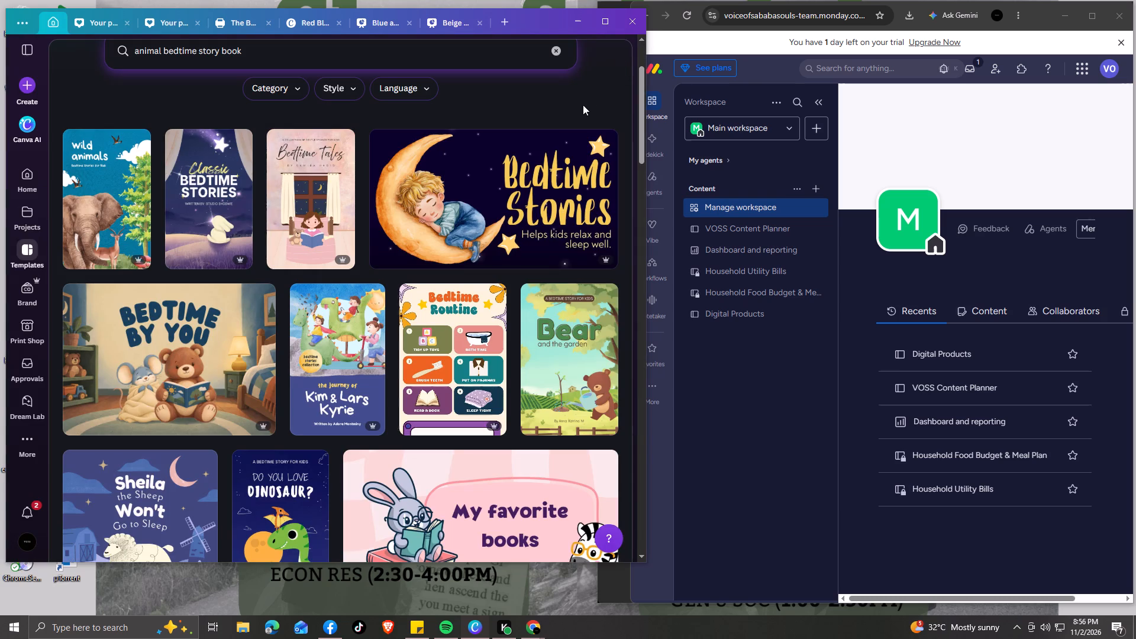
click(31, 93)
click(23, 184)
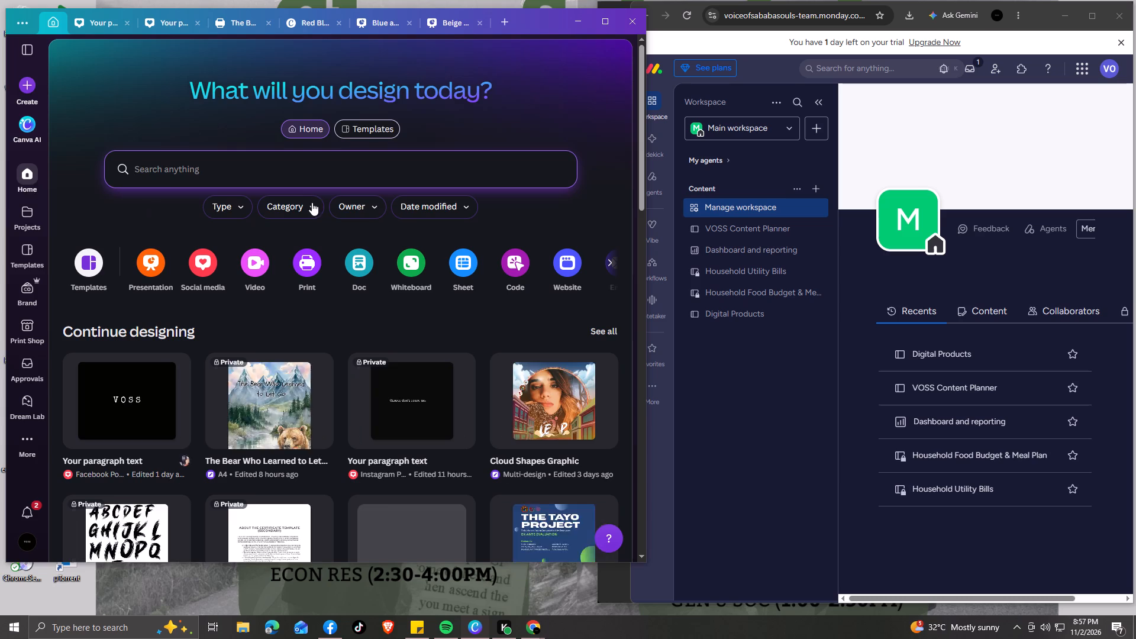
scroll(312, 206, down, 2)
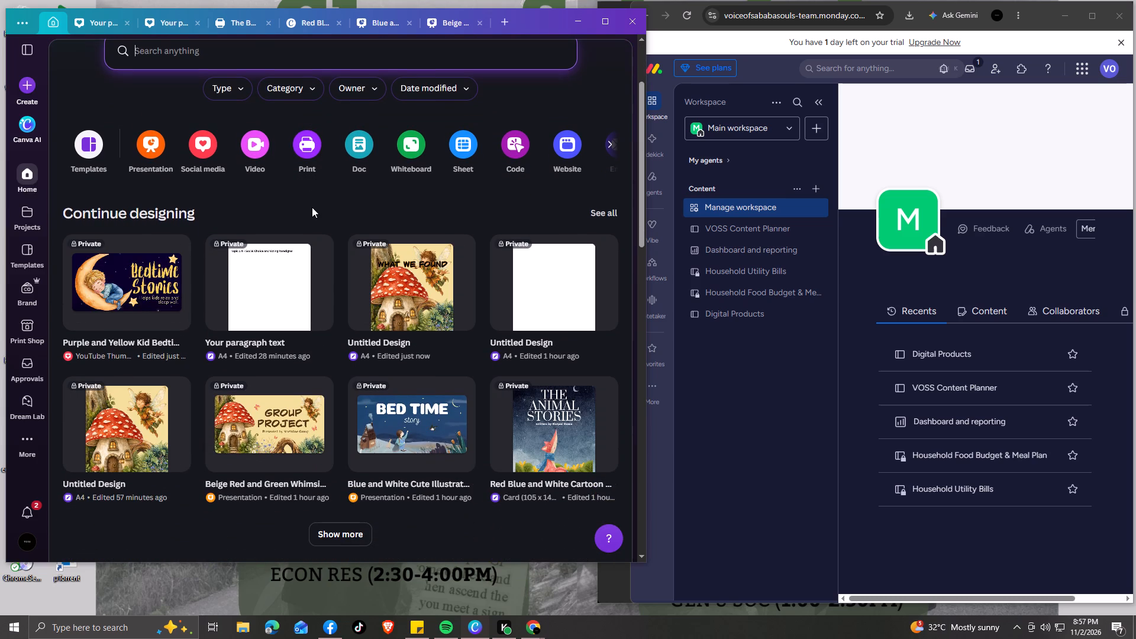
scroll(312, 207, down, 1)
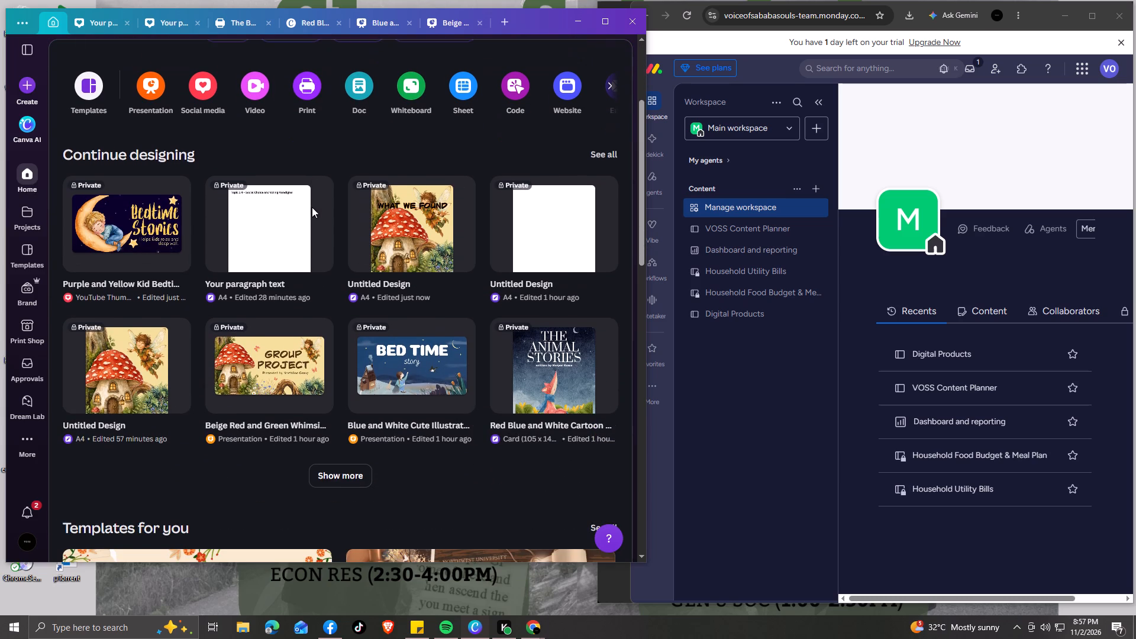
click(178, 189)
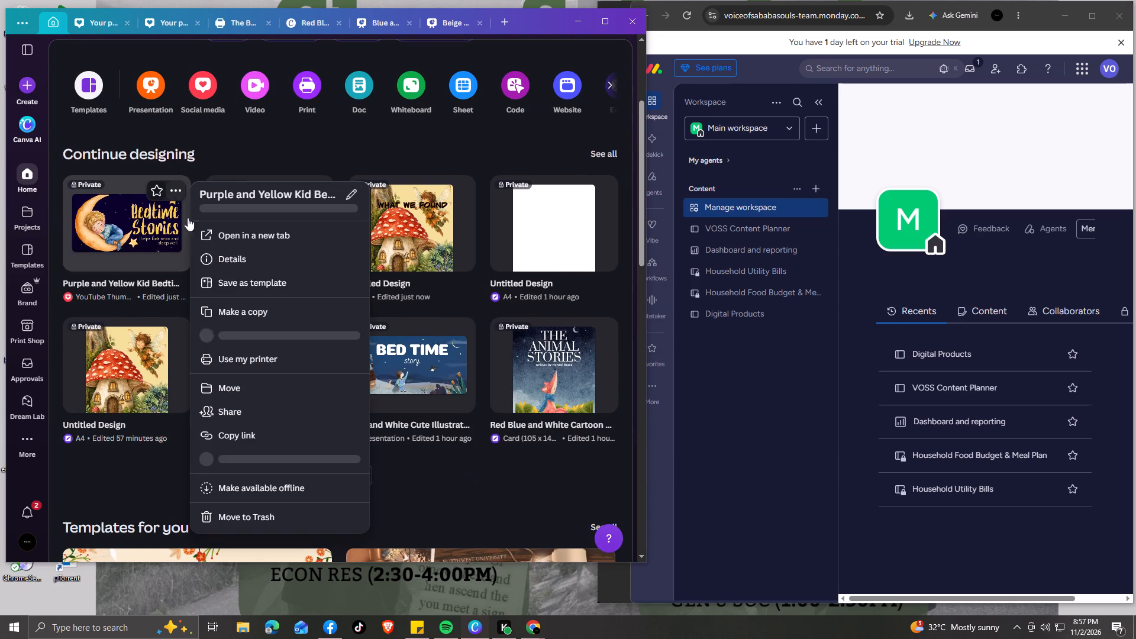
click(313, 515)
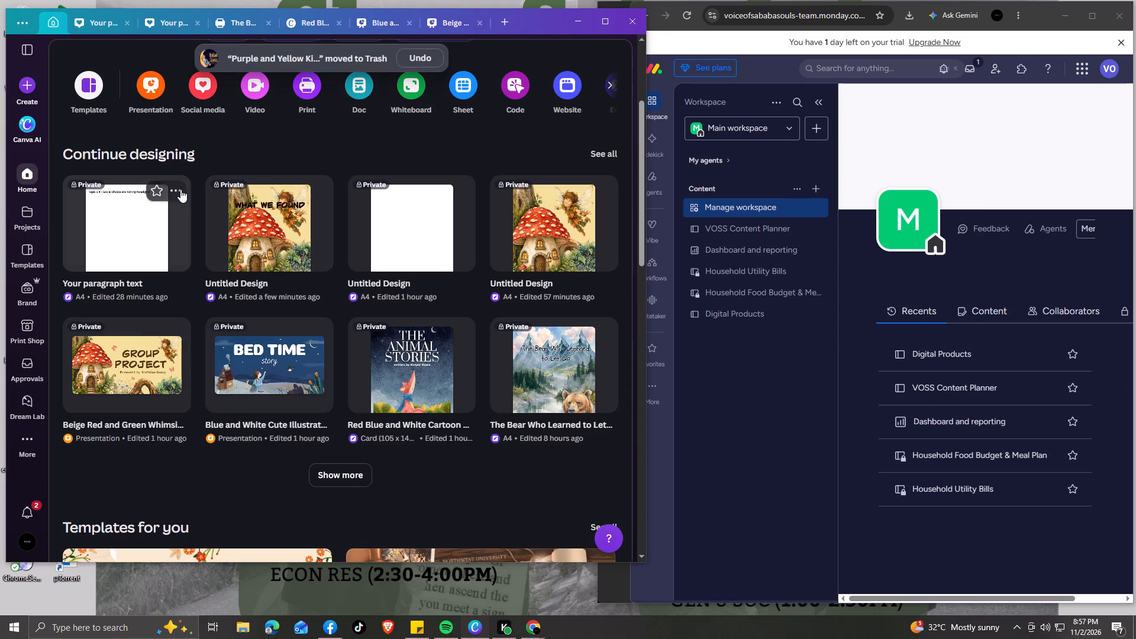
Move the A4 design named "Your paragraph text" from the recent designs to the trash.
click(179, 189)
click(273, 518)
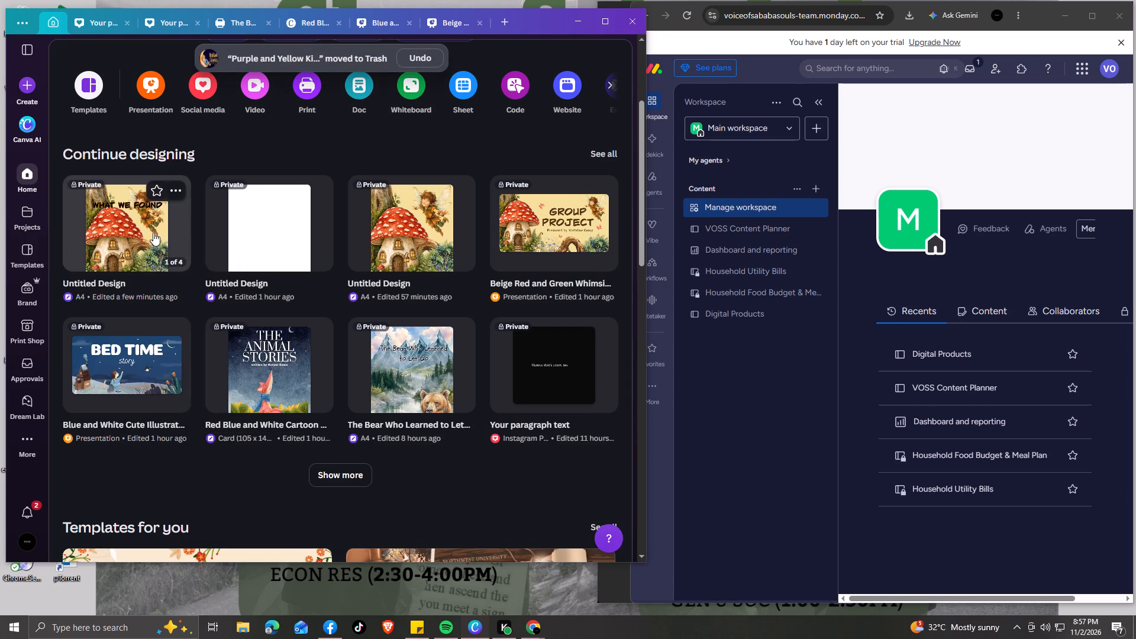
Open the four-page untitled A4 mushroom-house design and move the "WHAT WE FOUND" heading down over the mushroom cap.
click(153, 233)
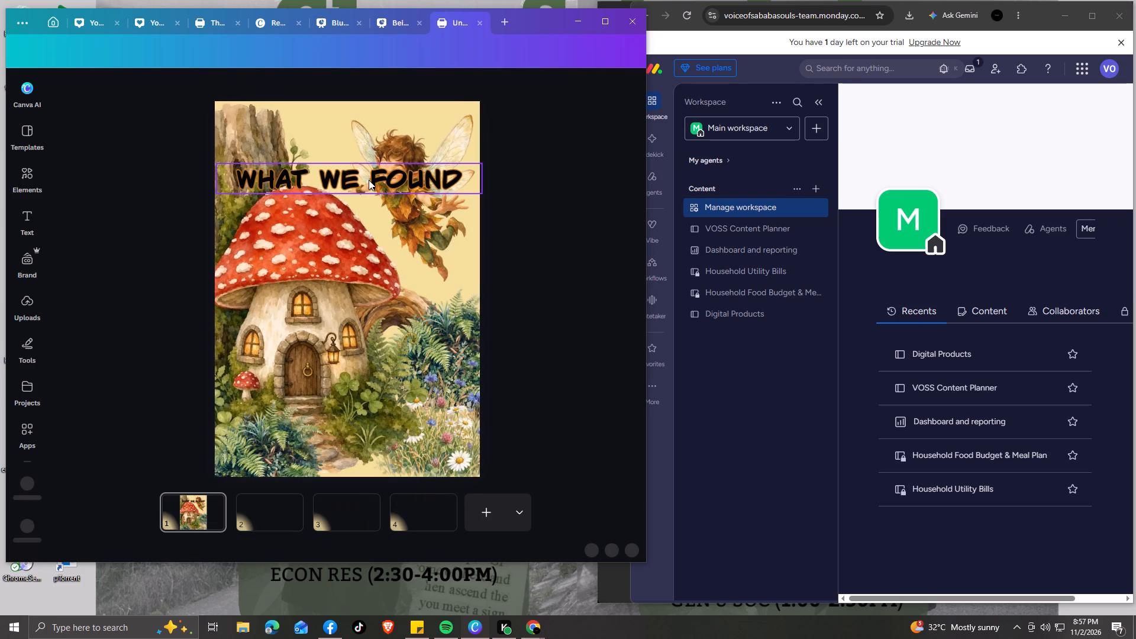
drag(369, 180, 367, 199)
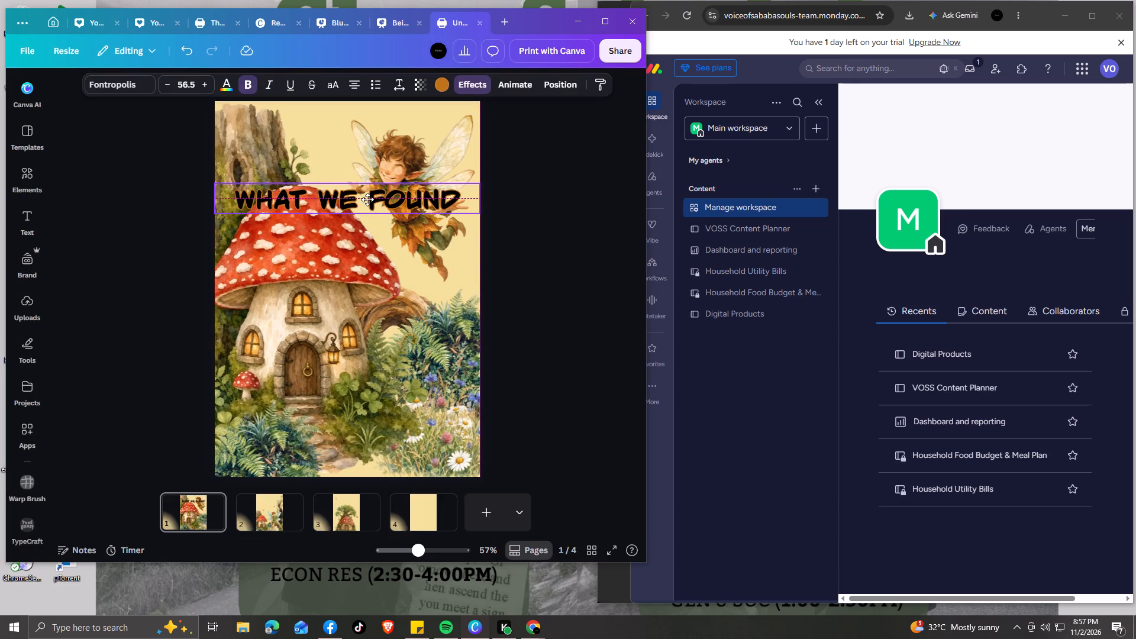
drag(367, 199, 369, 218)
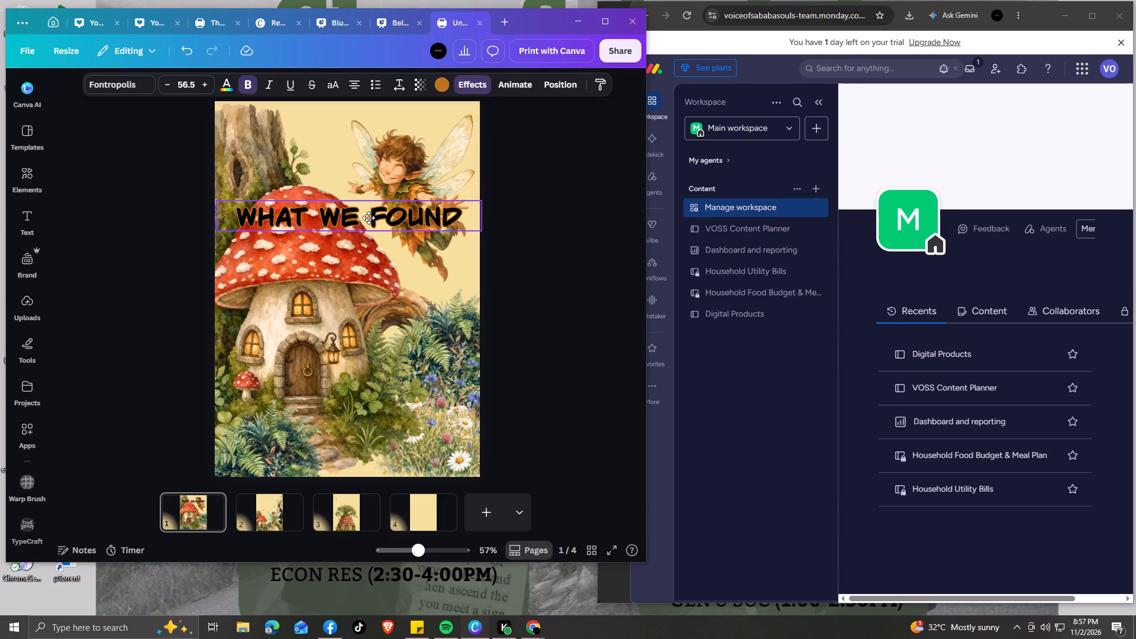
drag(369, 218, 369, 230)
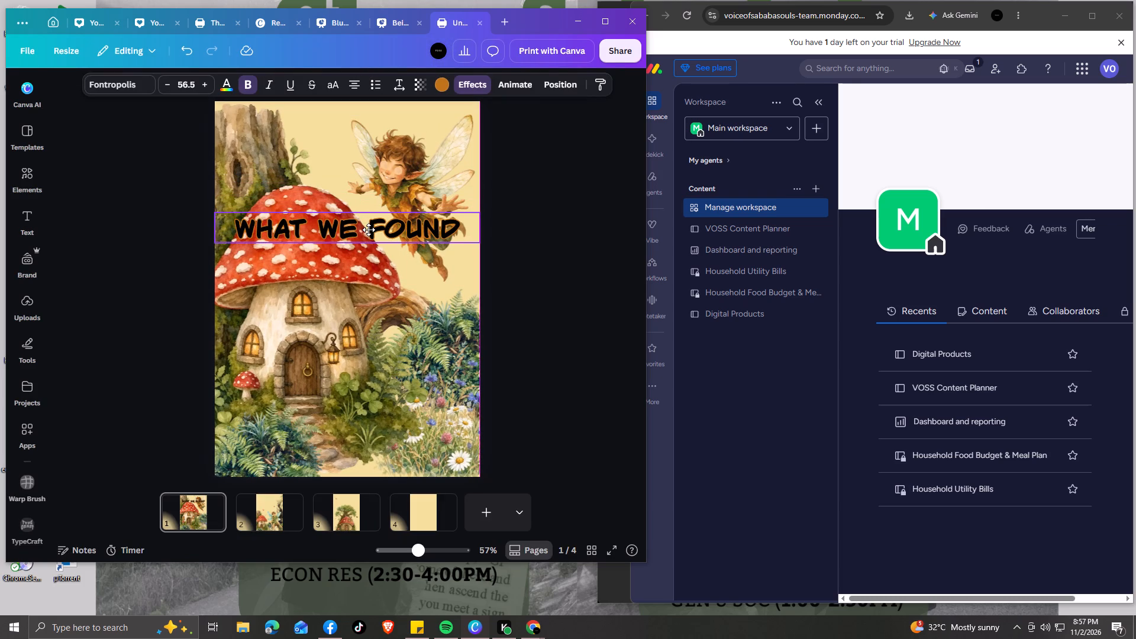
drag(369, 230, 369, 234)
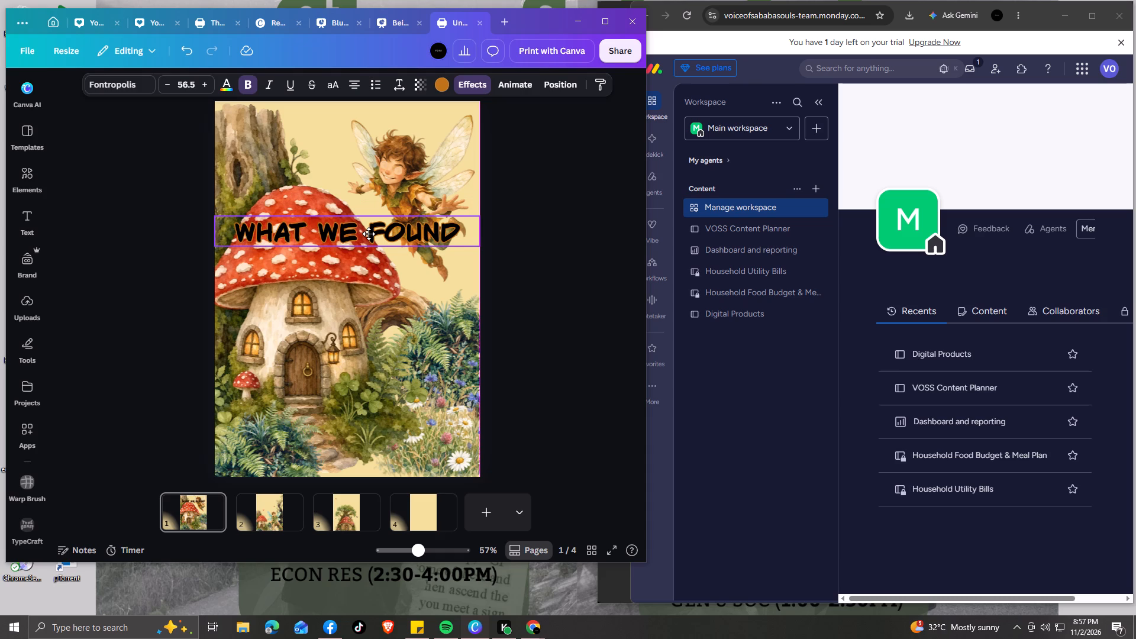
drag(369, 234, 373, 235)
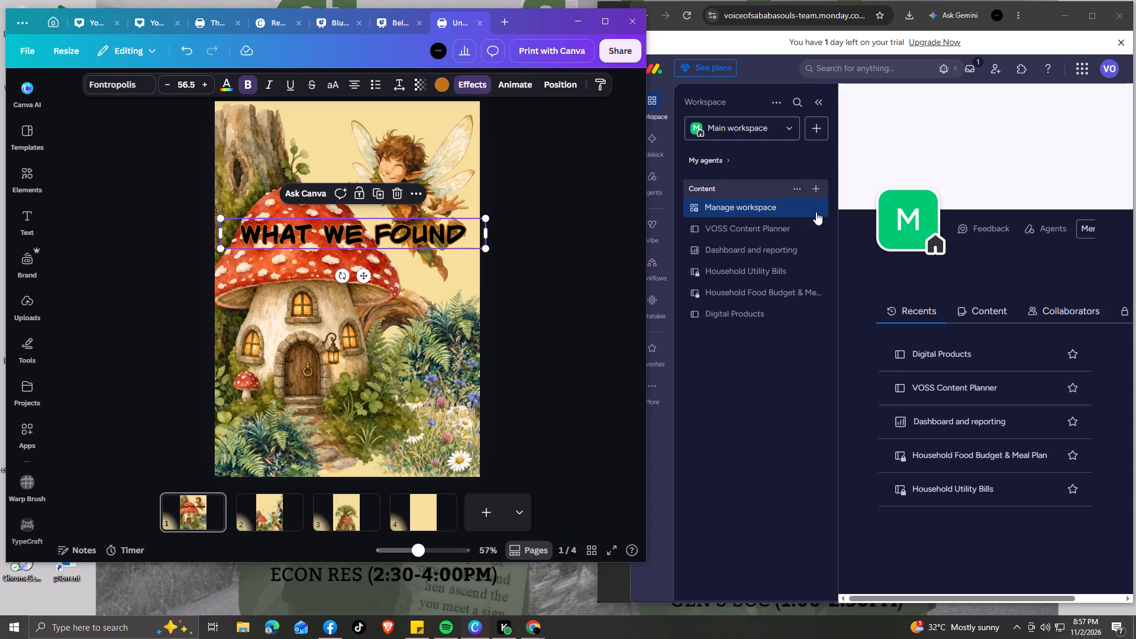
Open the Digital Products board in monday.com in Chrome and look through its product groups.
click(955, 354)
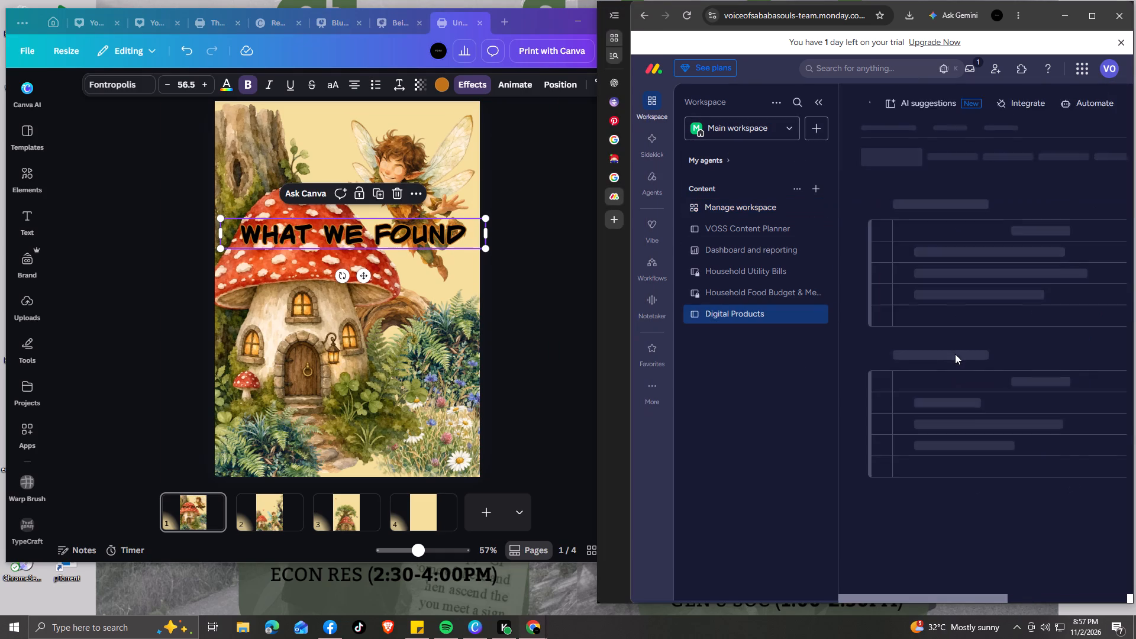
click(824, 103)
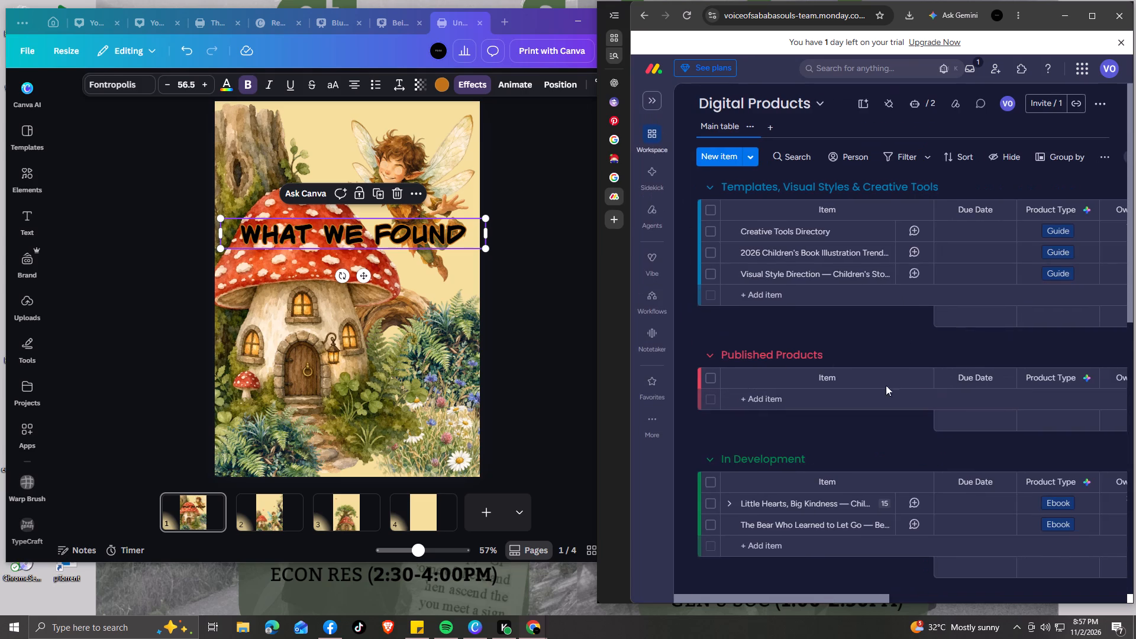
scroll(868, 390, down, 3)
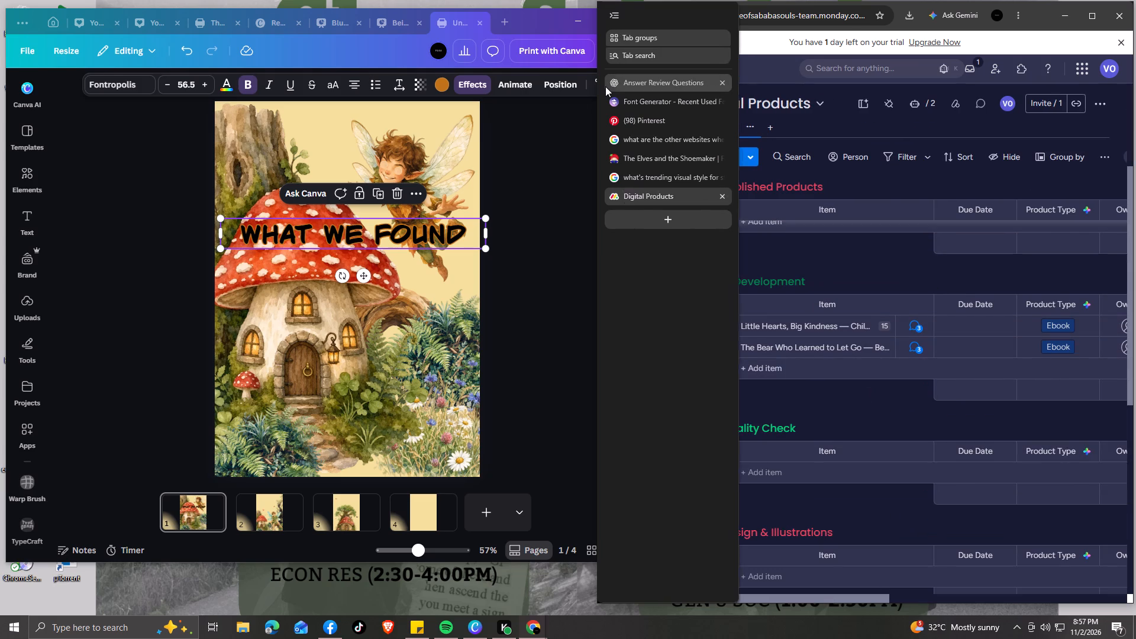
click(605, 86)
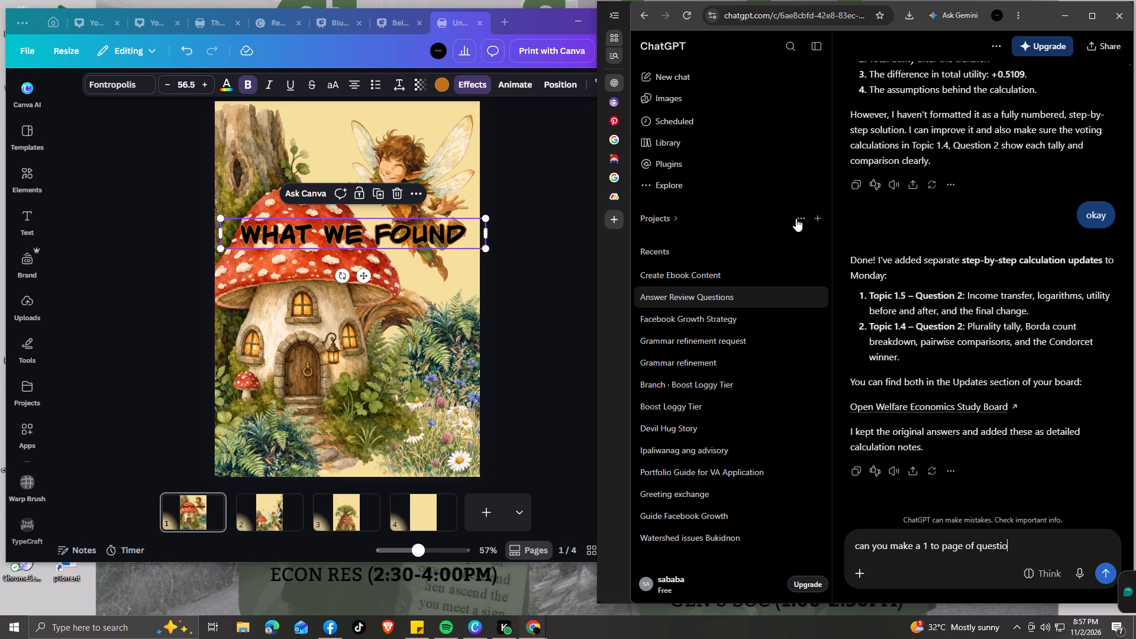
click(715, 276)
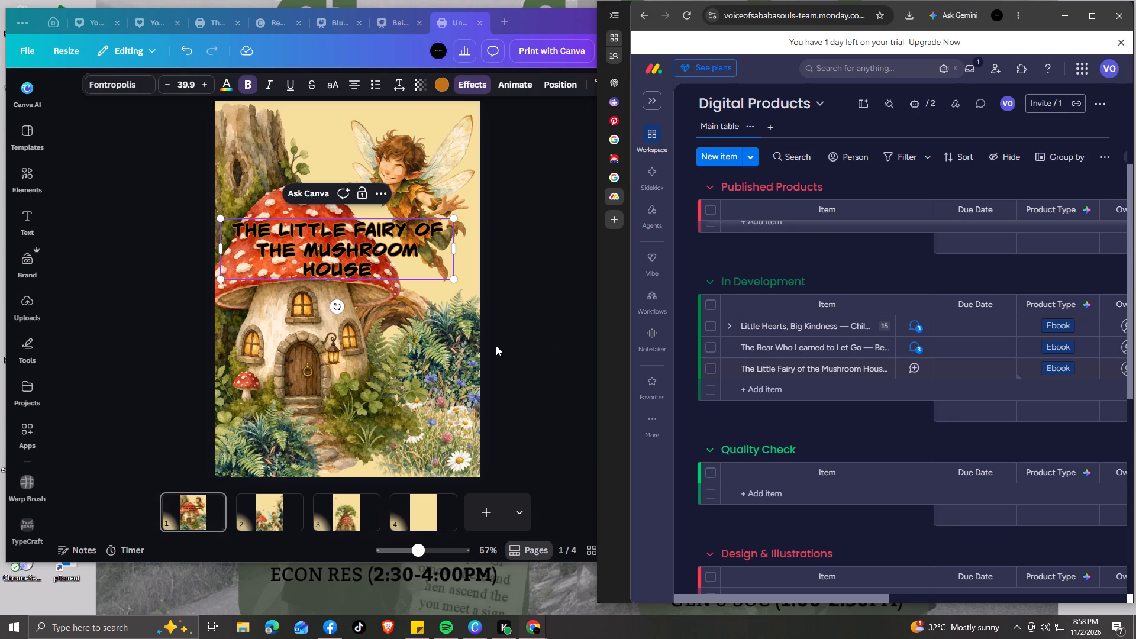
In Canva, place the cover title across the lower edge of the mushroom cap and scale it to a font size of about 38.3.
click(404, 279)
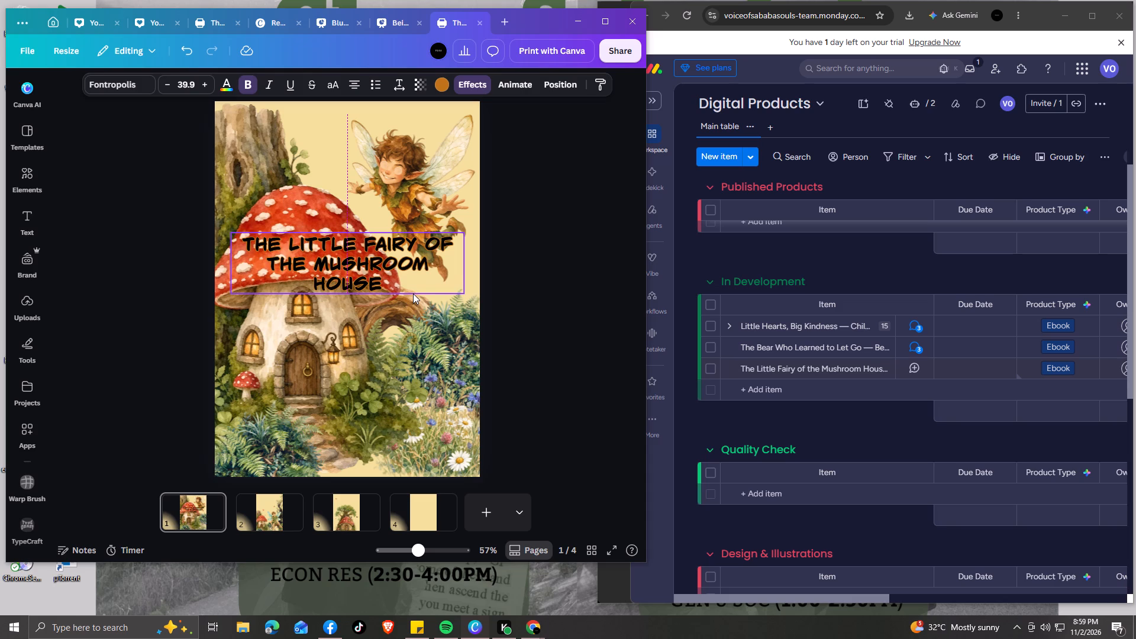
drag(466, 293, 447, 293)
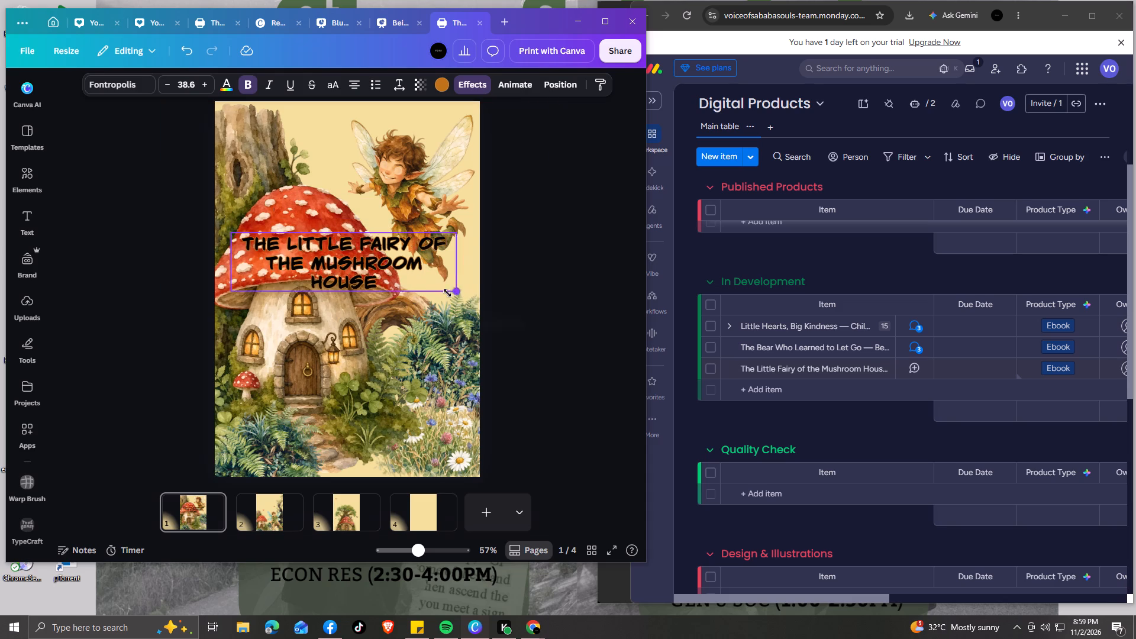
drag(447, 293, 431, 286)
drag(370, 262, 379, 292)
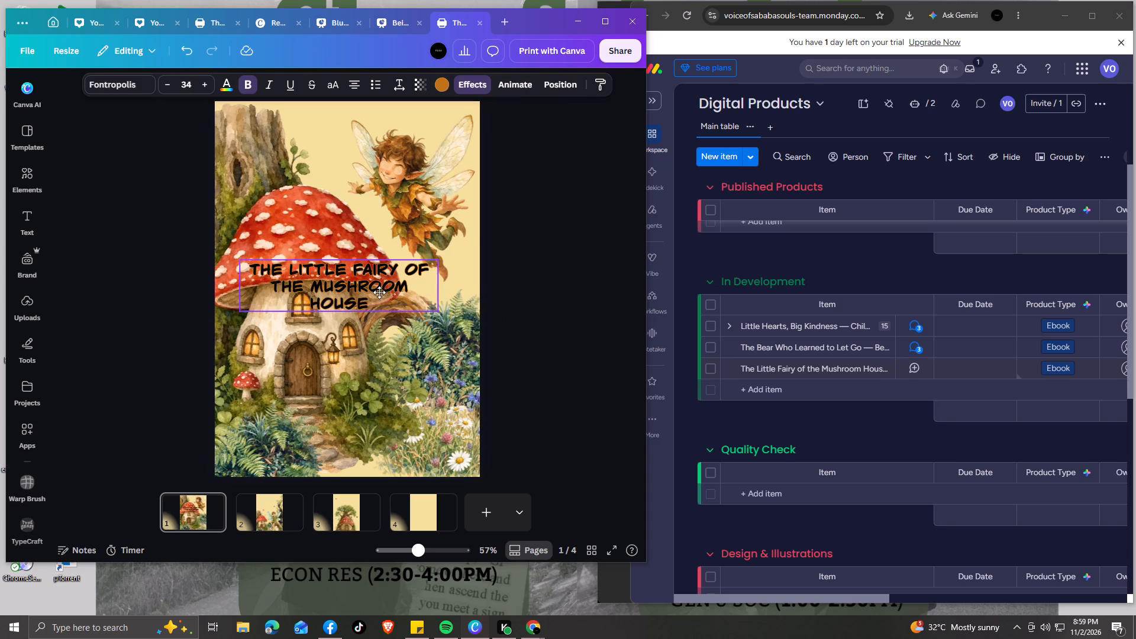
drag(379, 292, 372, 280)
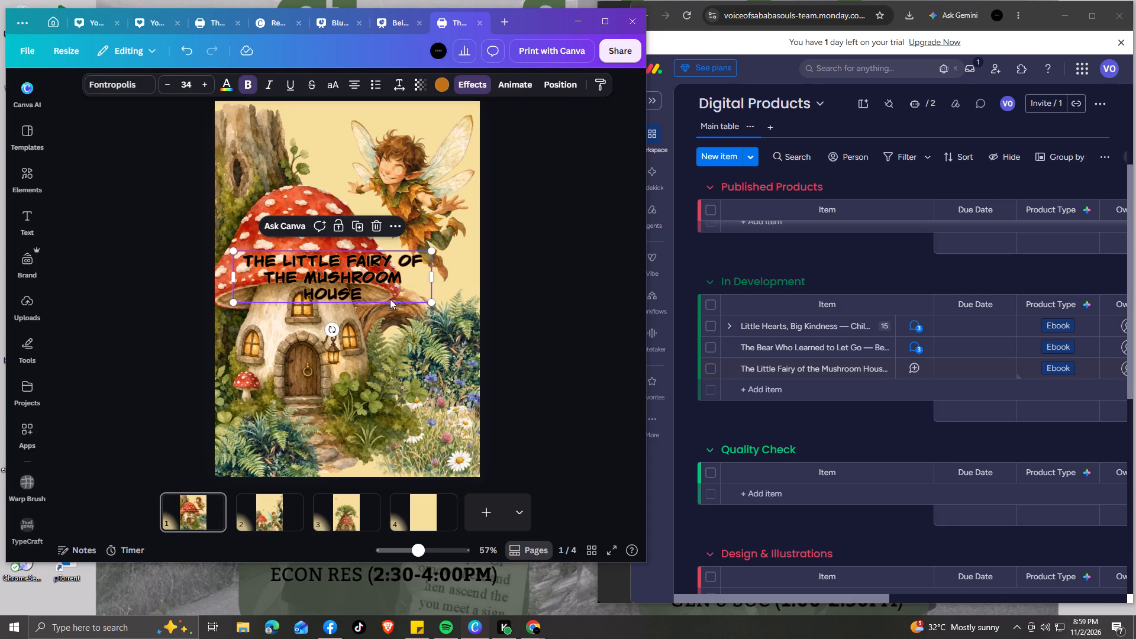
drag(430, 299, 444, 306)
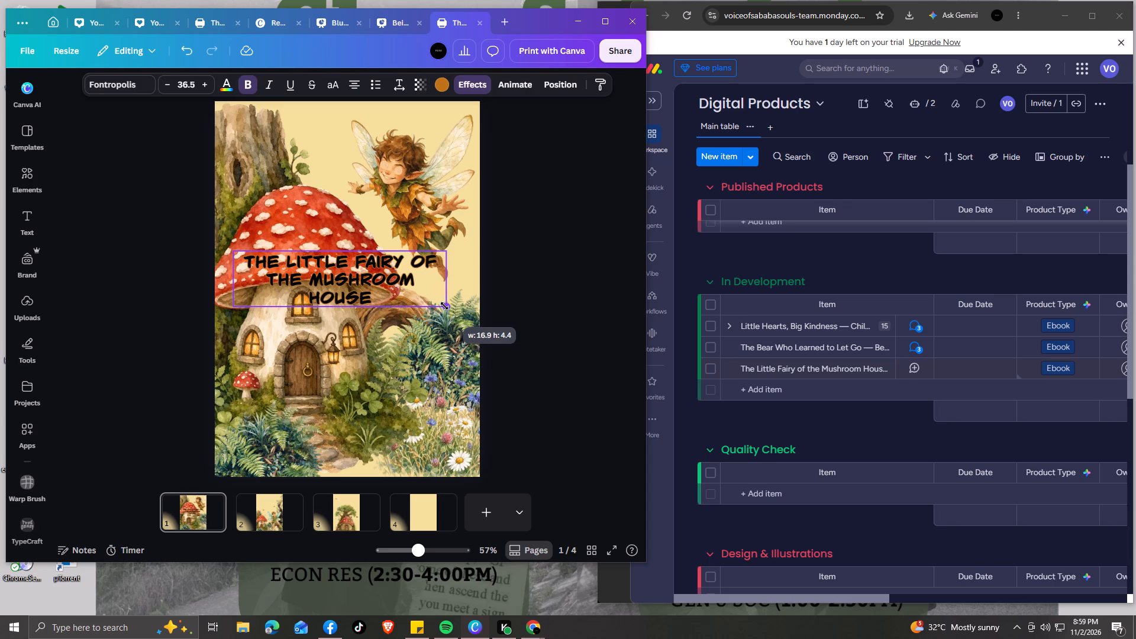
drag(444, 306, 451, 307)
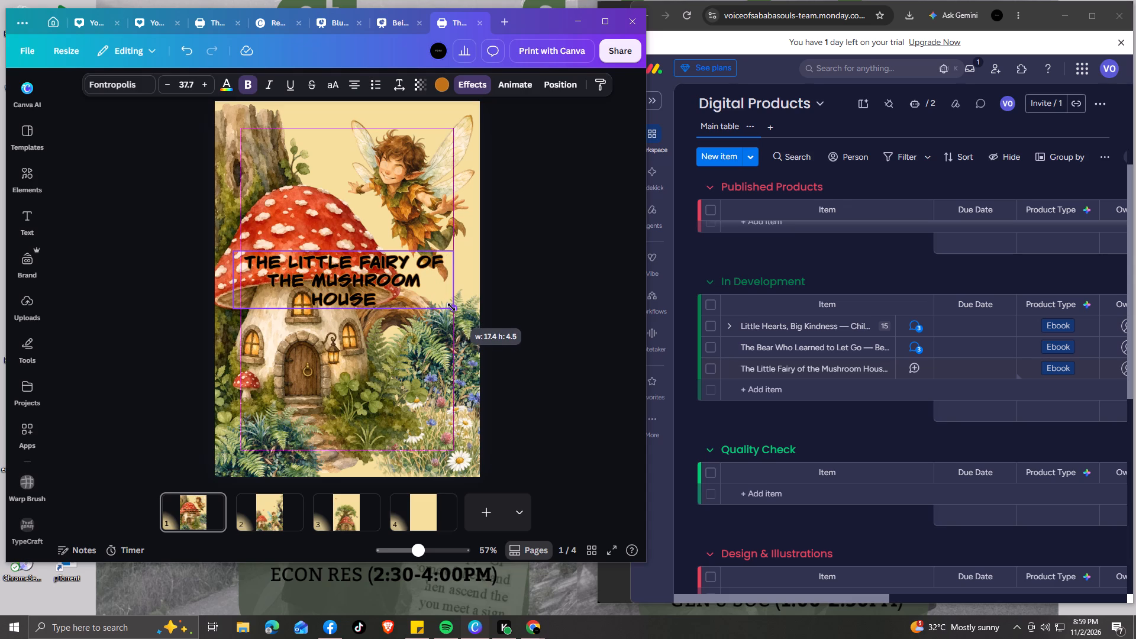
drag(451, 307, 454, 308)
click(454, 308)
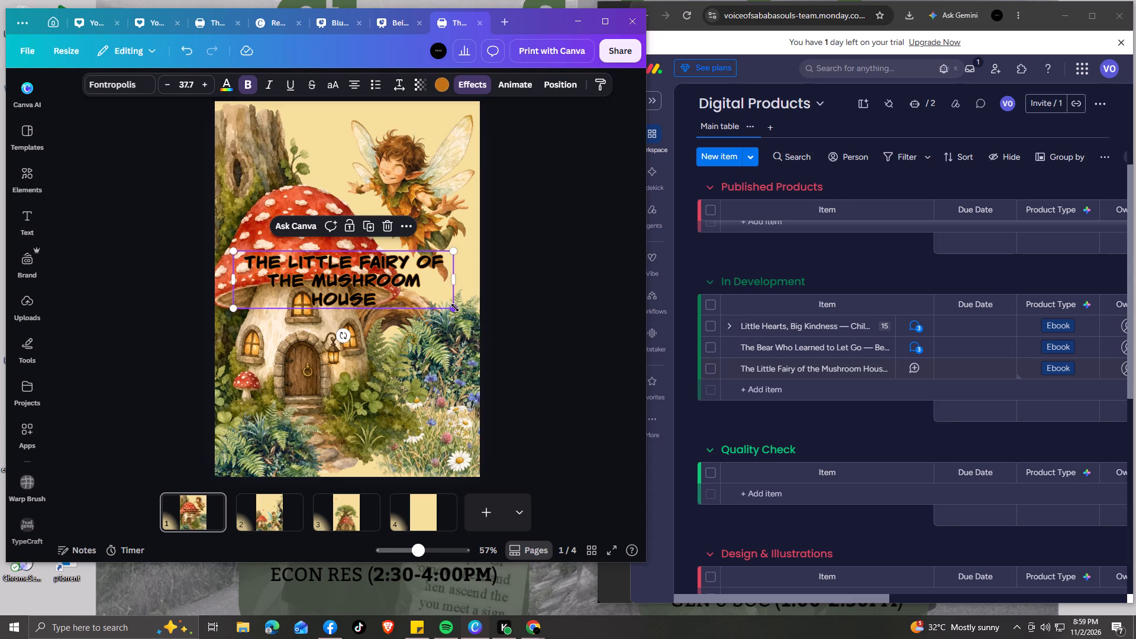
click(530, 246)
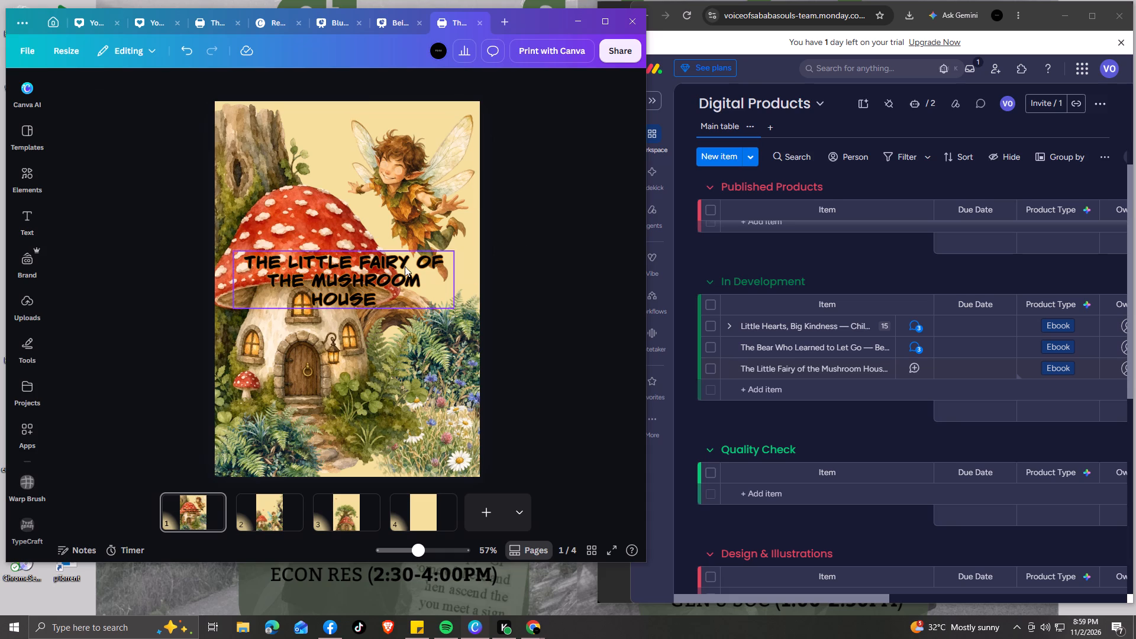
click(388, 271)
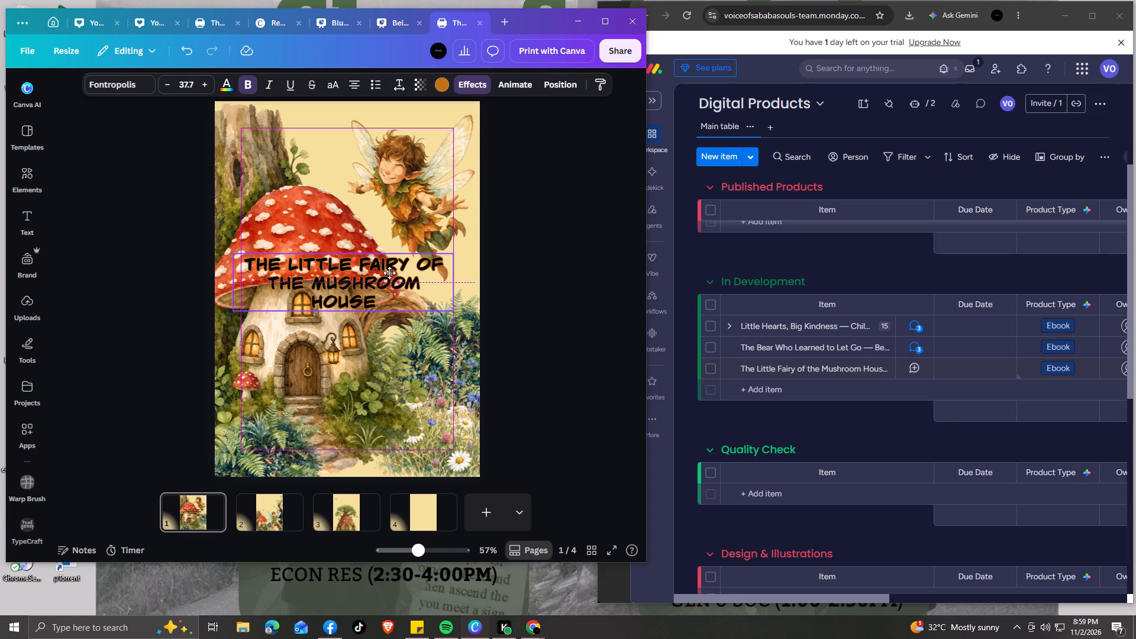
click(453, 311)
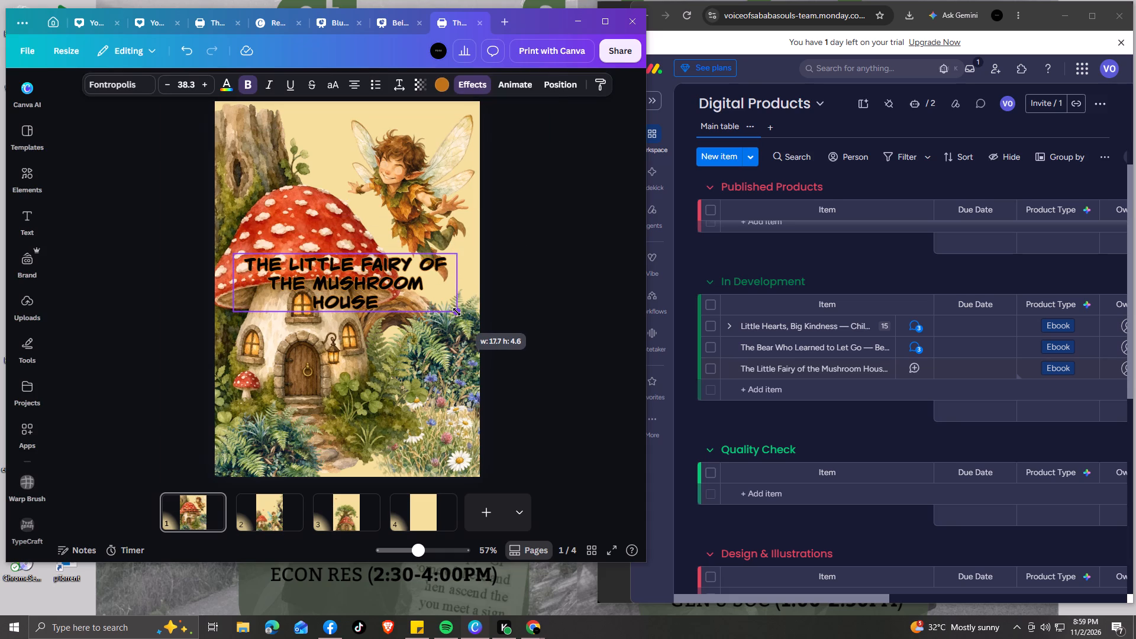
View page 2 of the storybook and the cover of the blue "Bed Time story" presentation for reference, and return to the storybook design.
click(272, 508)
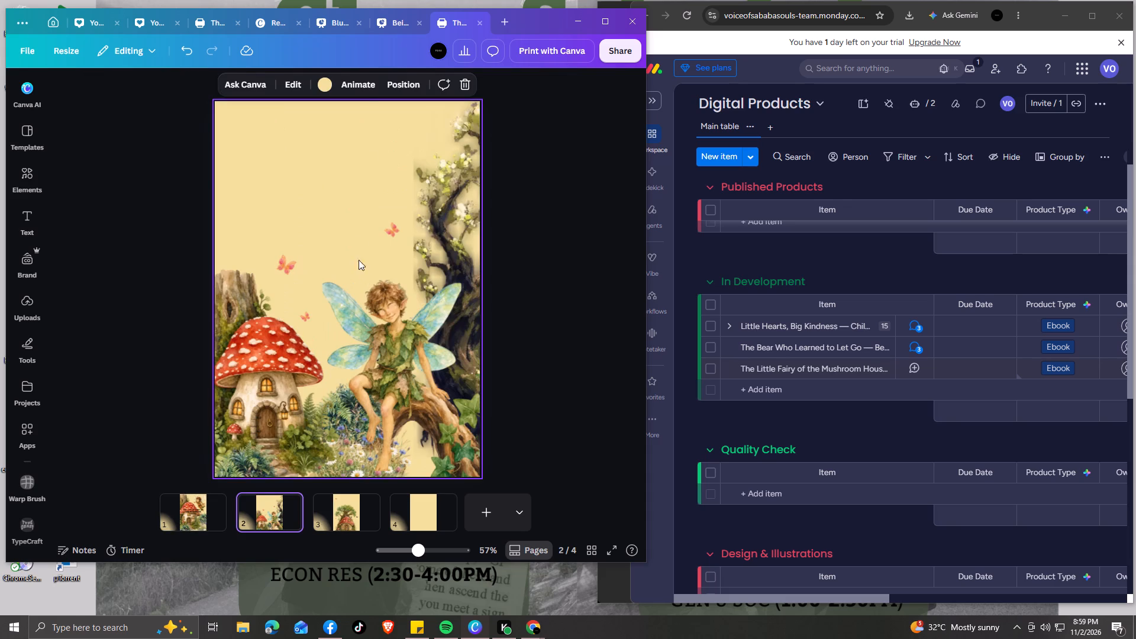
click(395, 20)
click(334, 22)
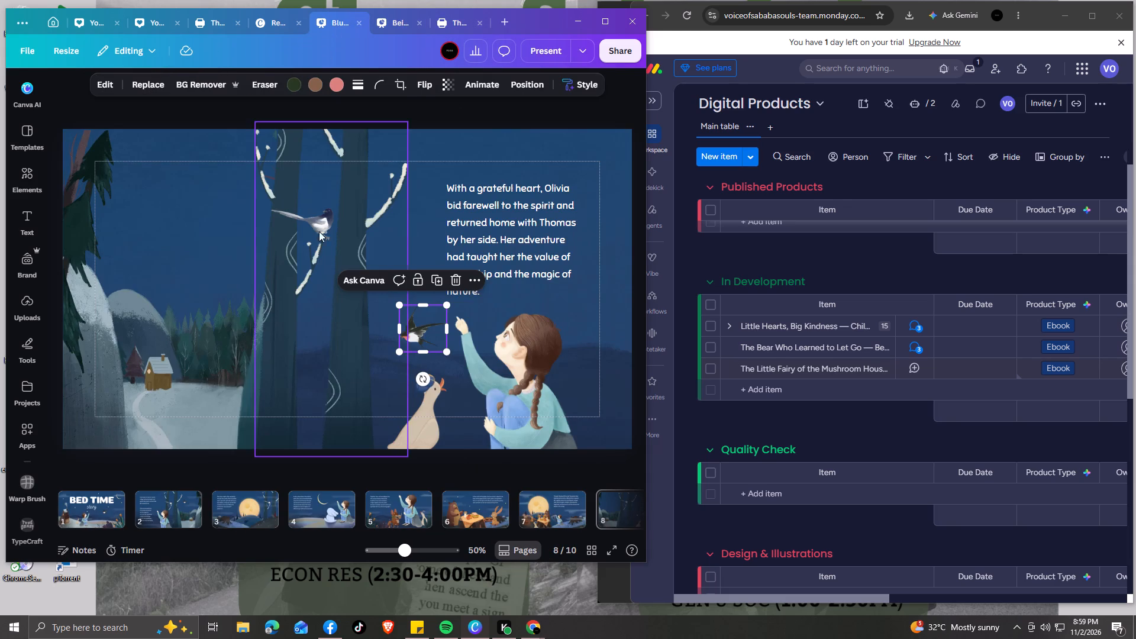
click(86, 502)
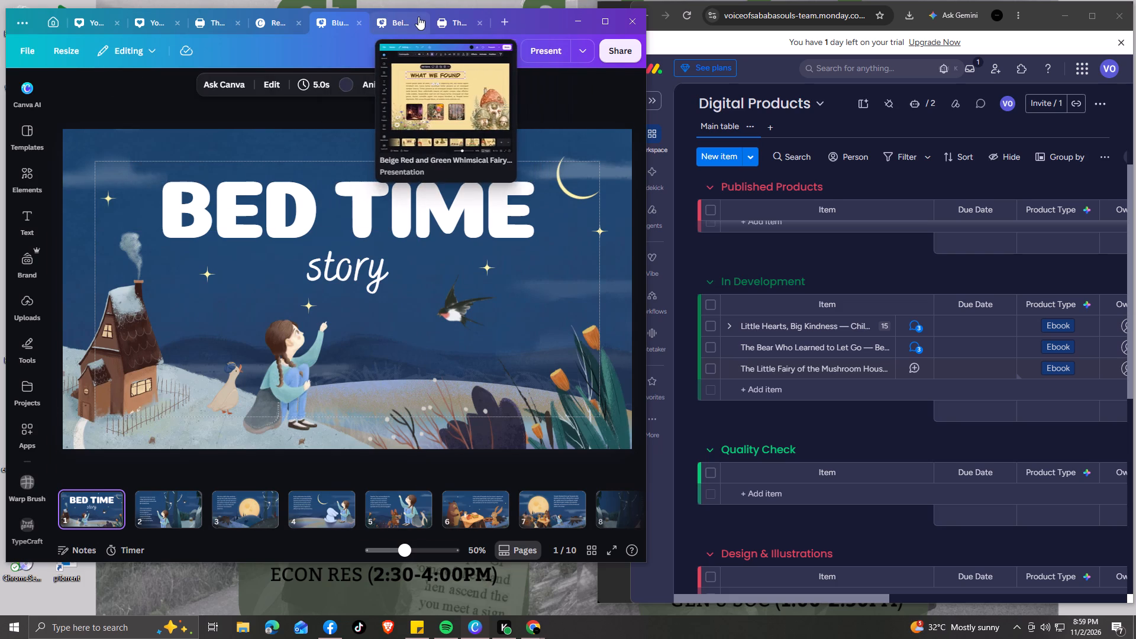
click(435, 18)
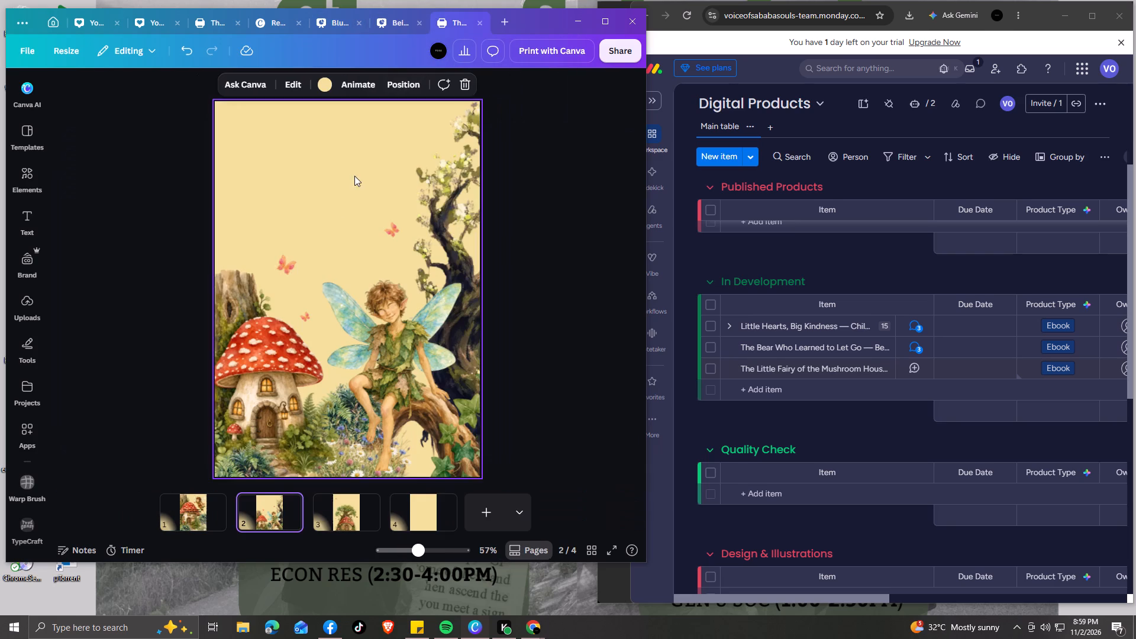
Duplicate the title on the page 1 cover and place the copy below it, over the cottage door.
click(201, 500)
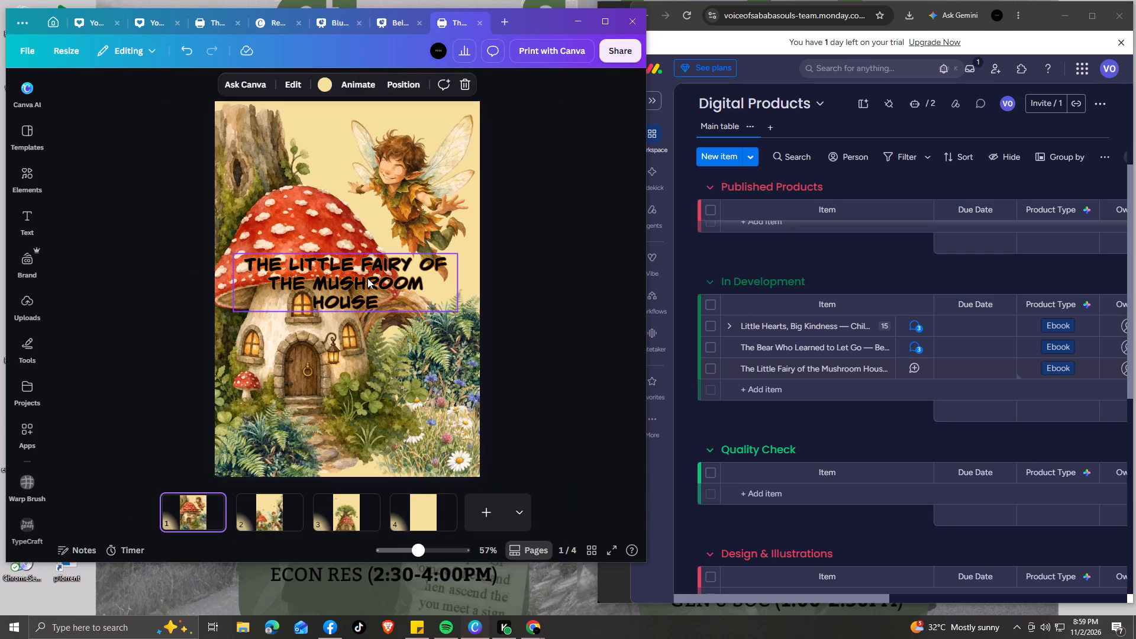
click(367, 278)
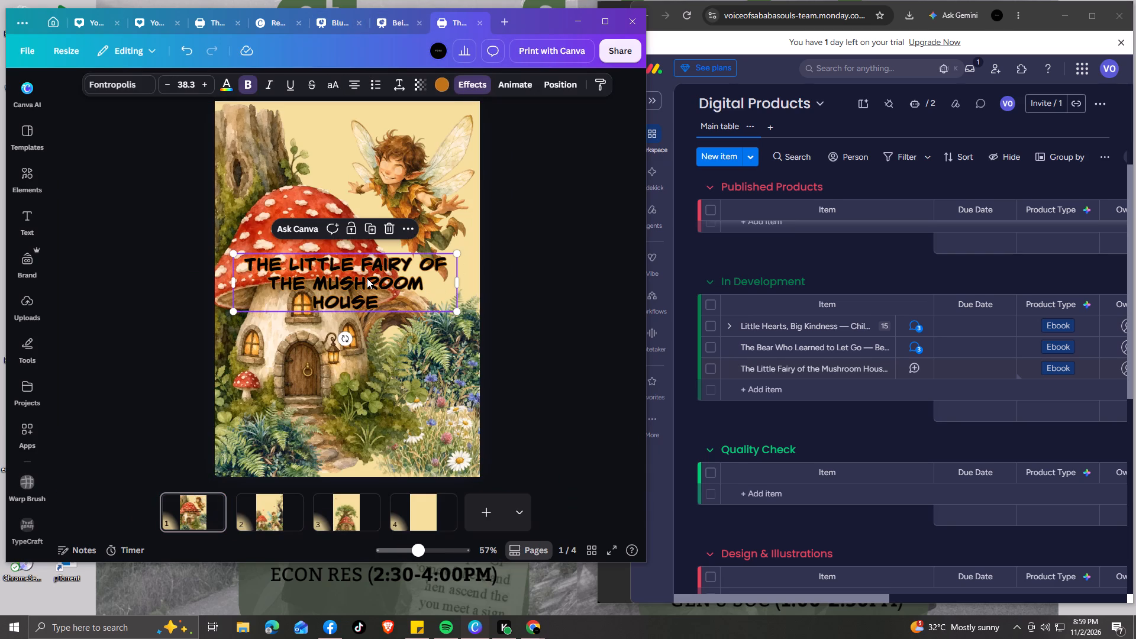
key(ctrl+d)
drag(368, 302, 360, 401)
Replace the duplicated title's text with "bed time", checking the wording against the blue "Bed Time story" presentation cover.
double_click(360, 393)
triple_click(377, 402)
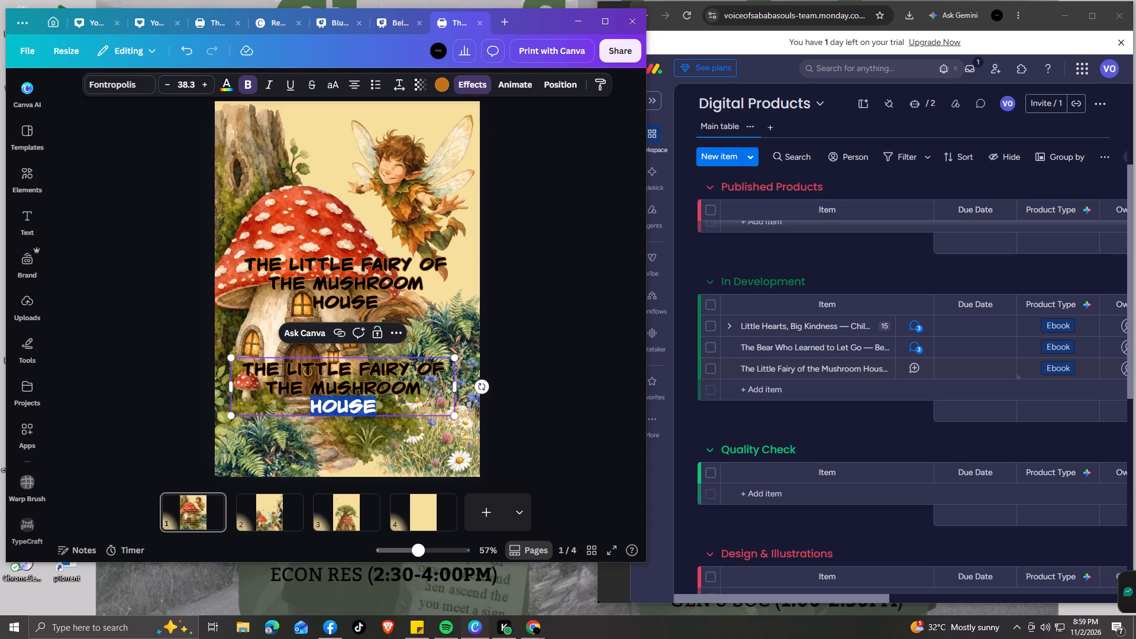
text(BNe)
key(BackSpace)
key(BackSpace)
key(BackSpace)
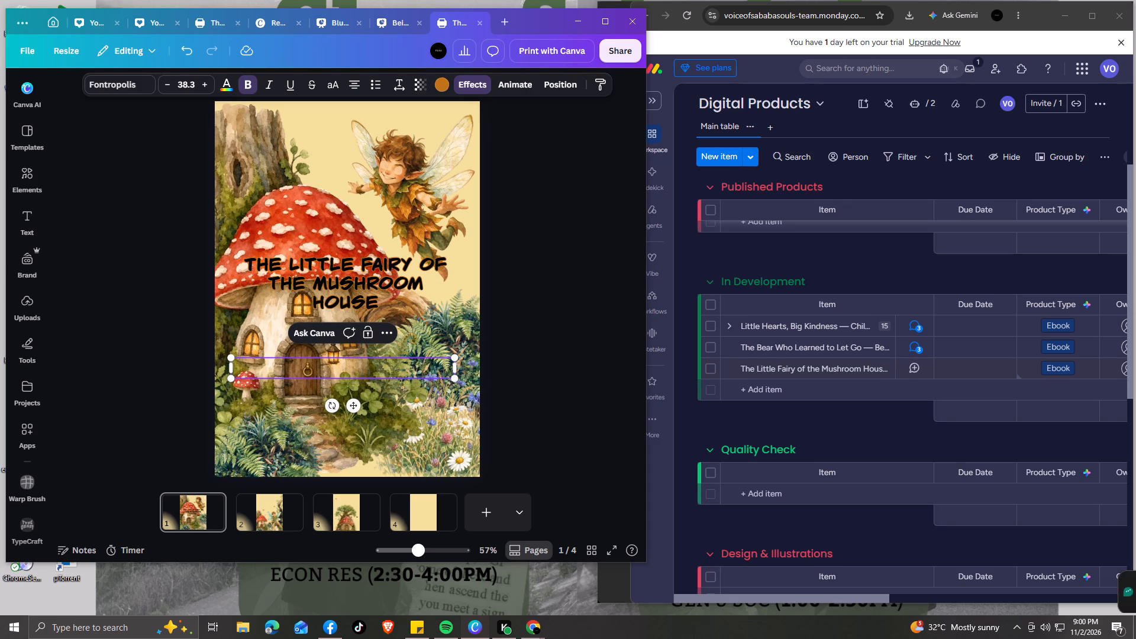
text(bedtime)
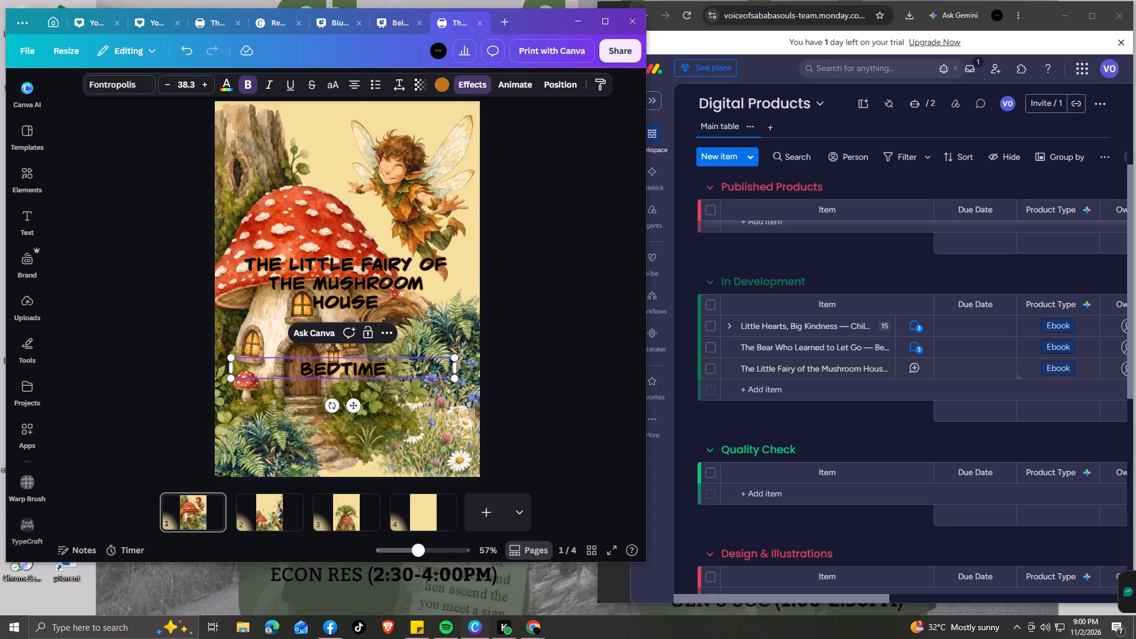
click(334, 23)
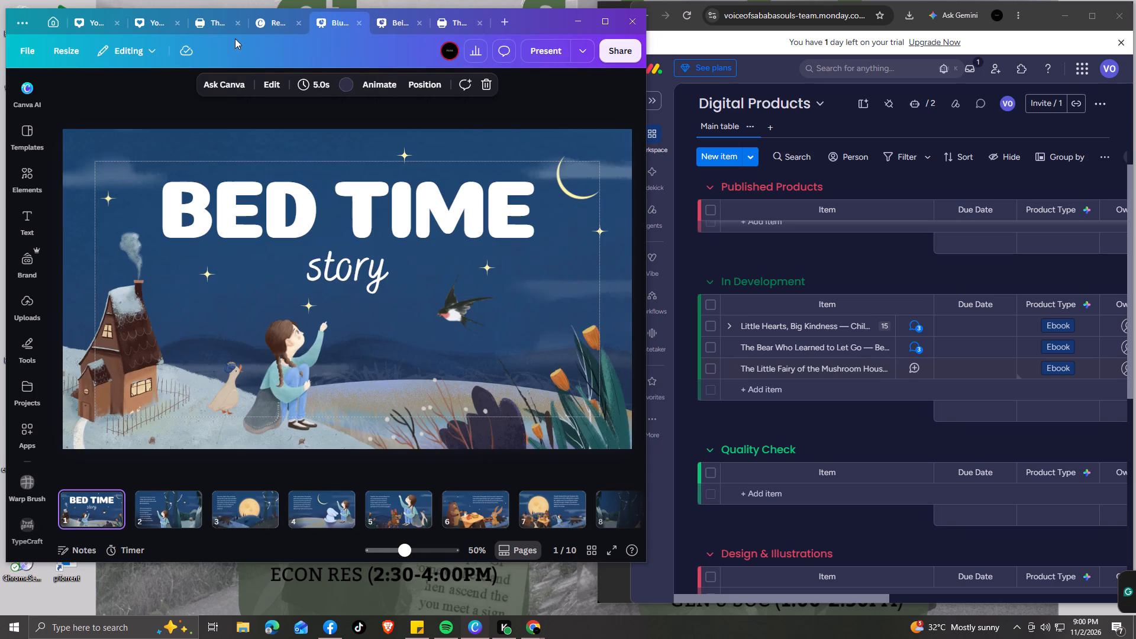
click(405, 21)
click(459, 19)
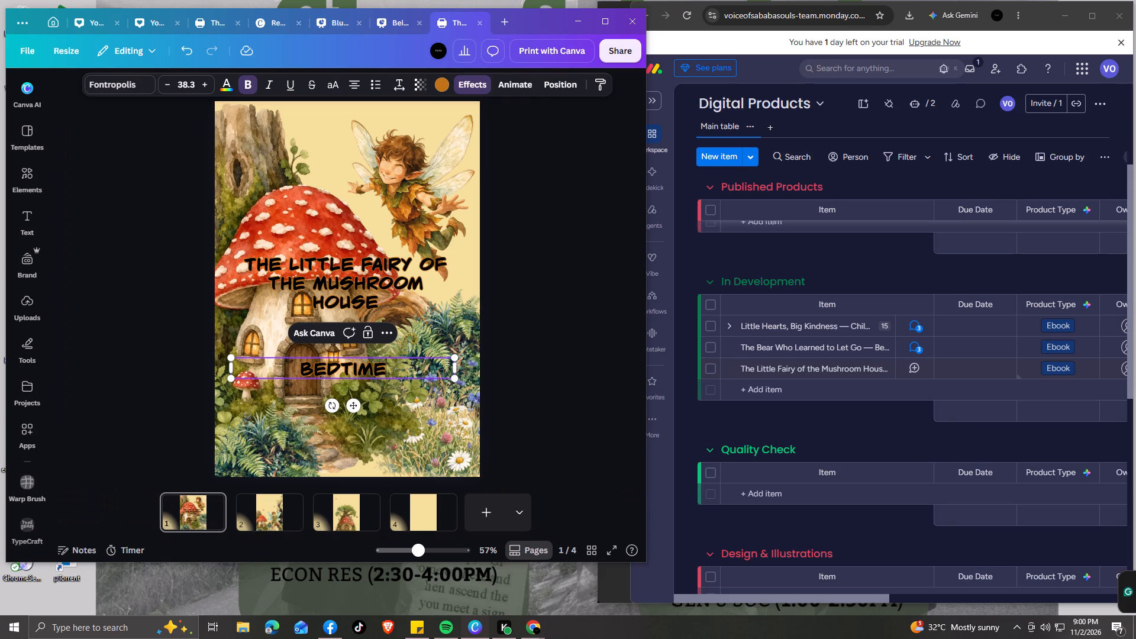
click(342, 367)
key(space)
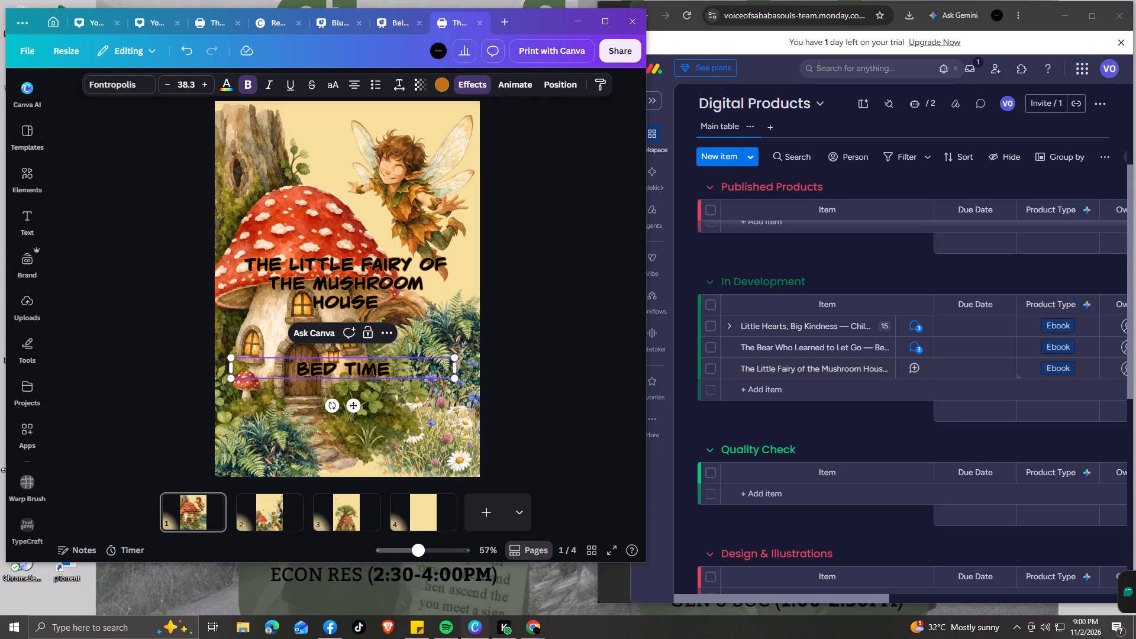
Scale the "BED TIME" text down to font size 20.
drag(457, 381, 427, 373)
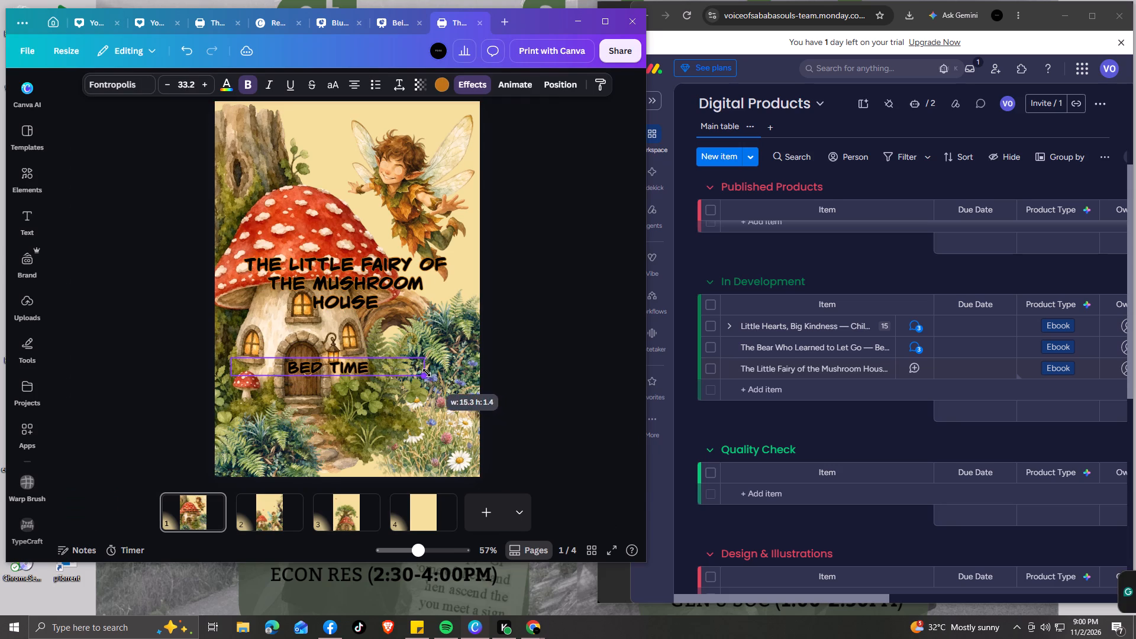
drag(427, 373, 400, 364)
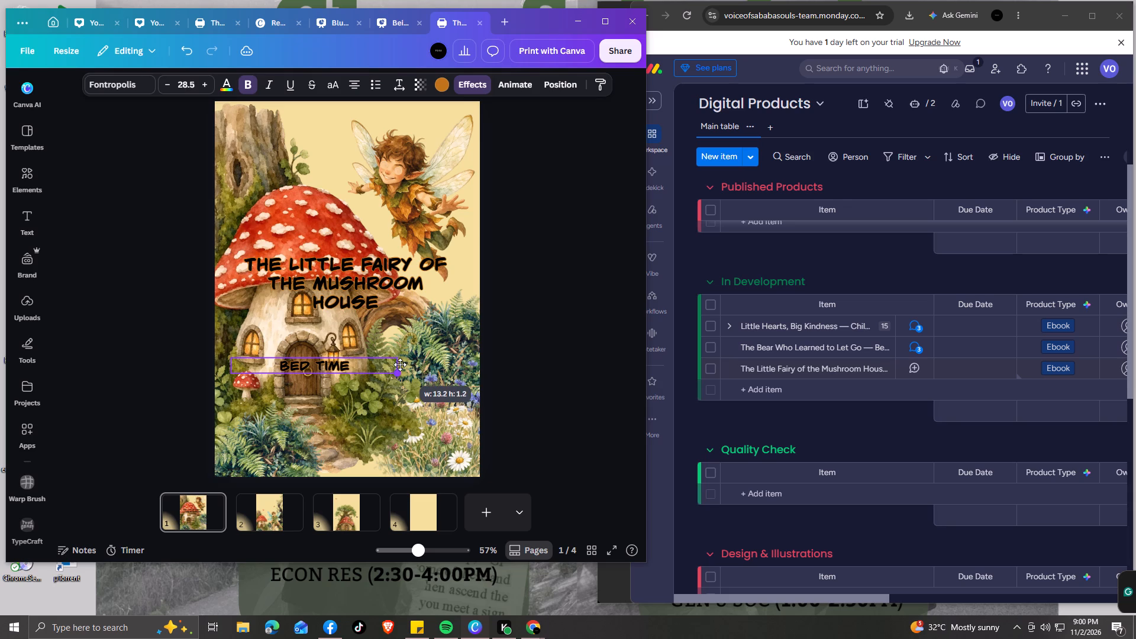
drag(400, 364, 389, 364)
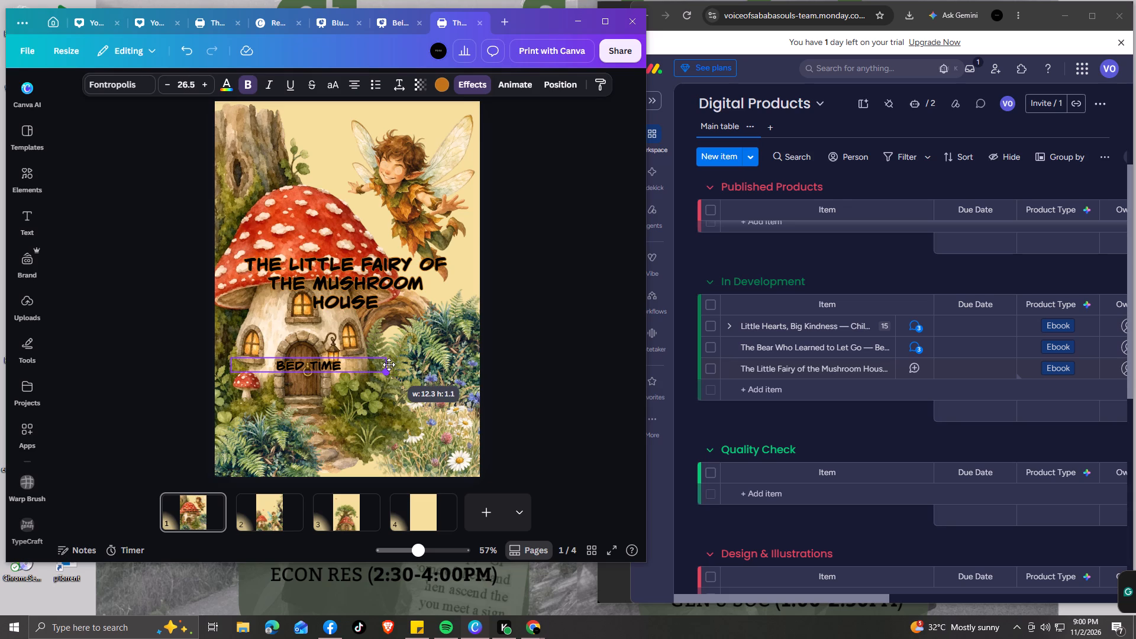
drag(389, 364, 381, 363)
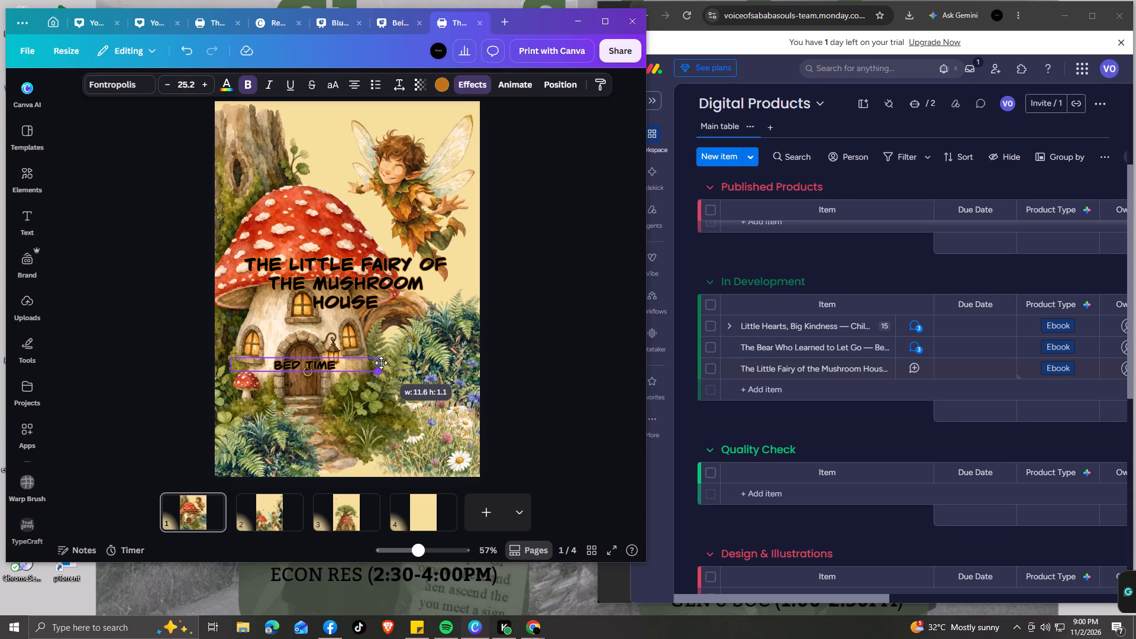
drag(381, 363, 353, 357)
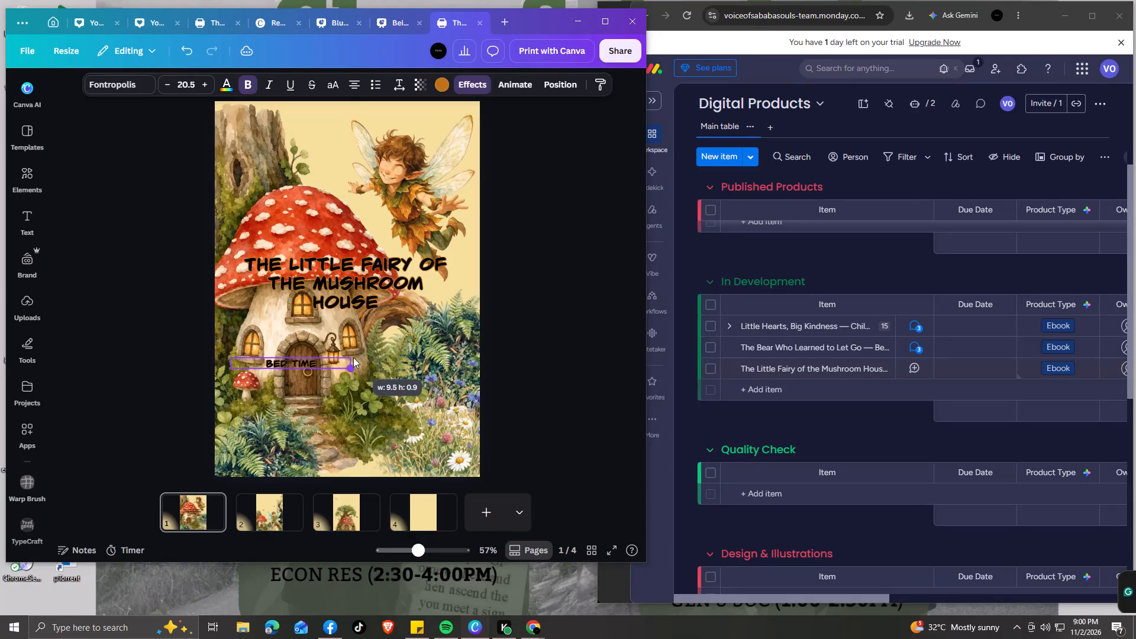
drag(353, 357, 350, 357)
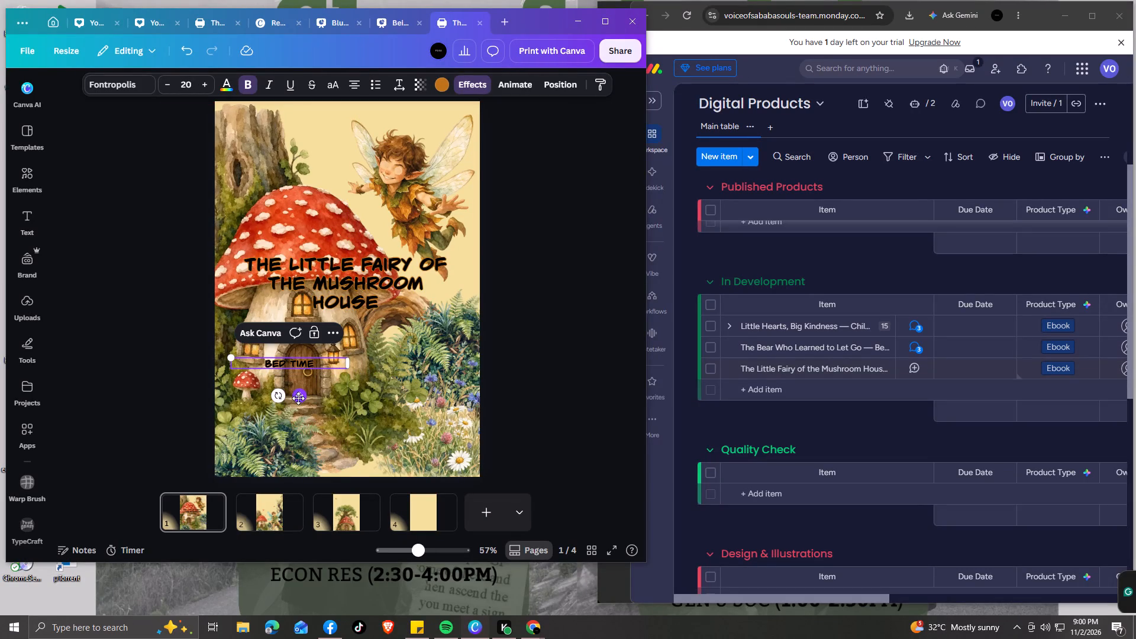
Move the title down over the cottage windows and place "BED TIME" centred above it on the mushroom cap.
drag(298, 398, 341, 265)
drag(360, 289, 356, 325)
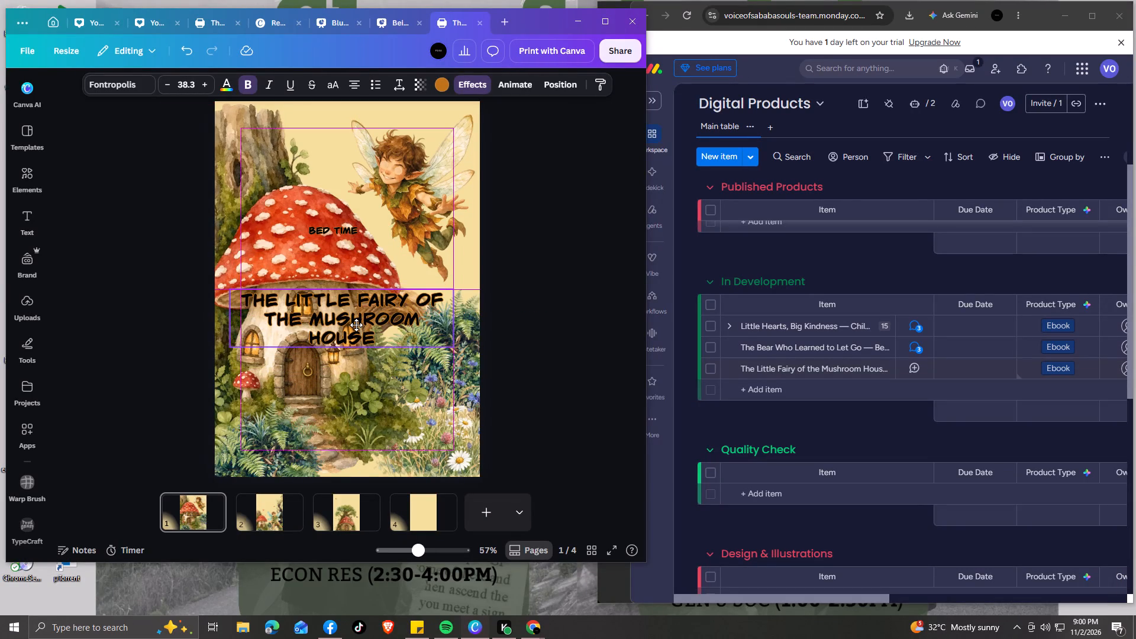
drag(356, 325, 356, 330)
drag(338, 231, 348, 266)
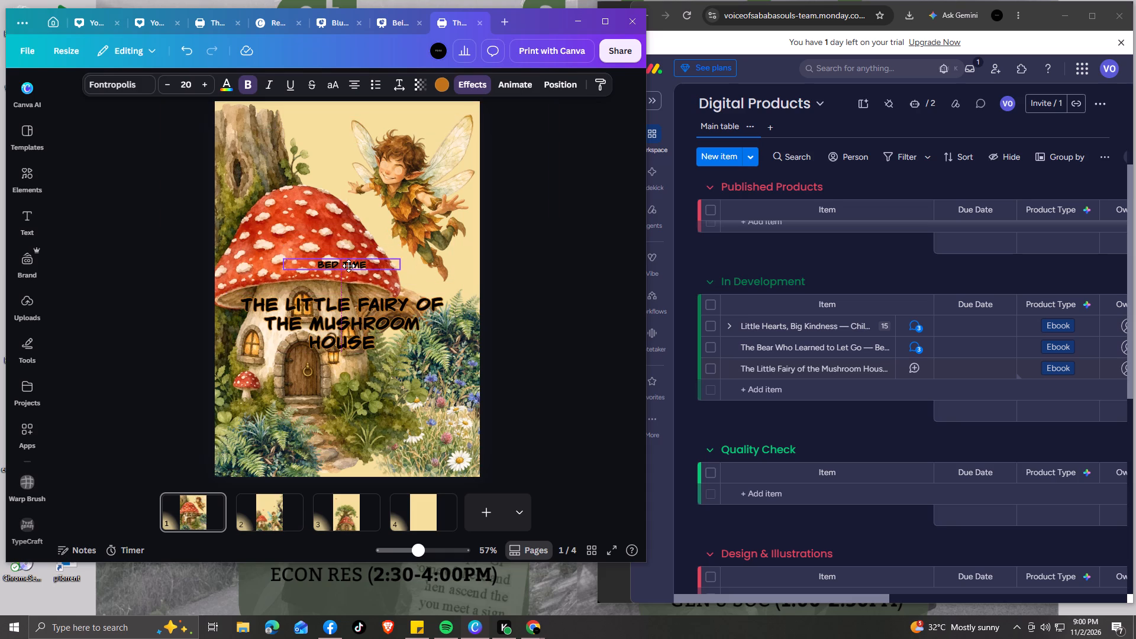
drag(348, 266, 348, 267)
Copy the "story" text from the blue "Bed Time story" presentation onto the storybook cover and colour it black.
click(389, 25)
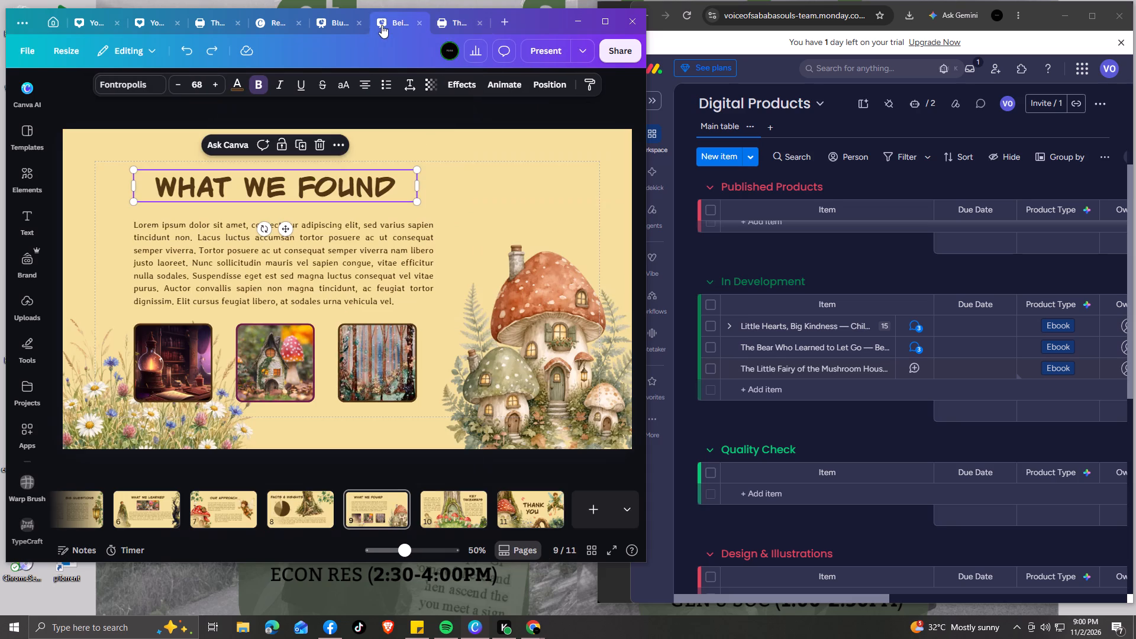
click(338, 24)
click(337, 283)
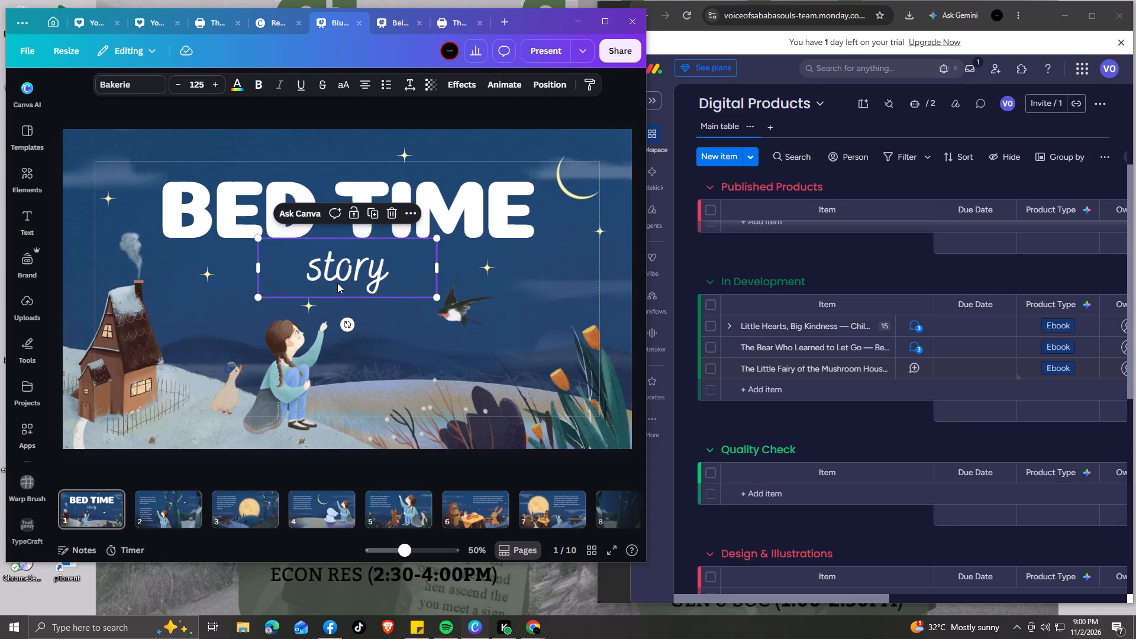
key(ctrl+c)
click(452, 22)
key(ctrl+v)
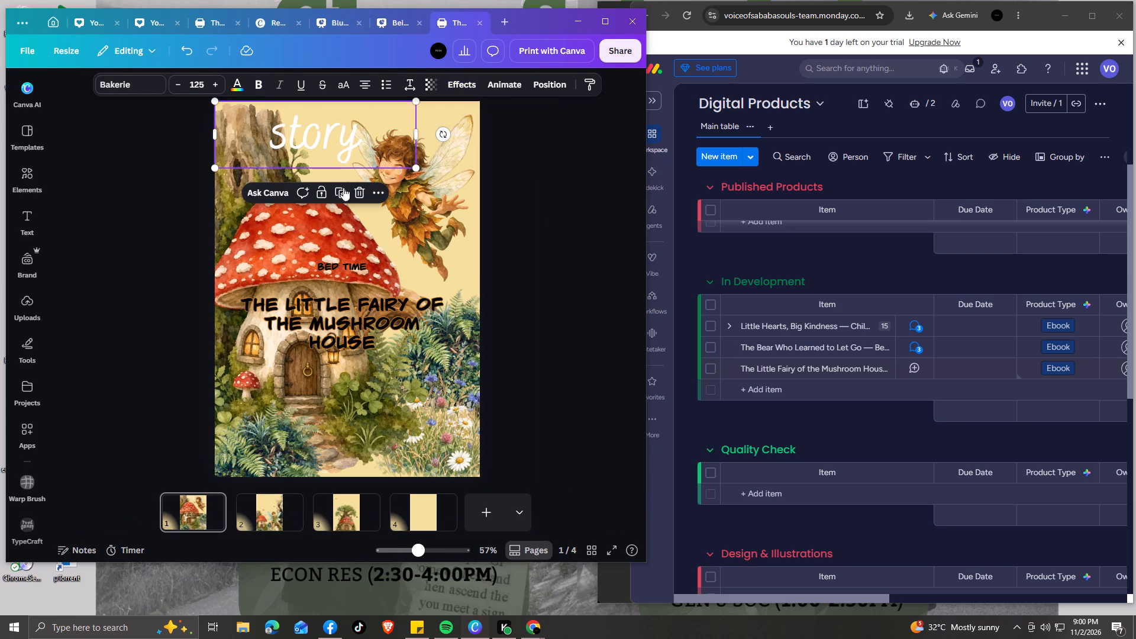
click(235, 86)
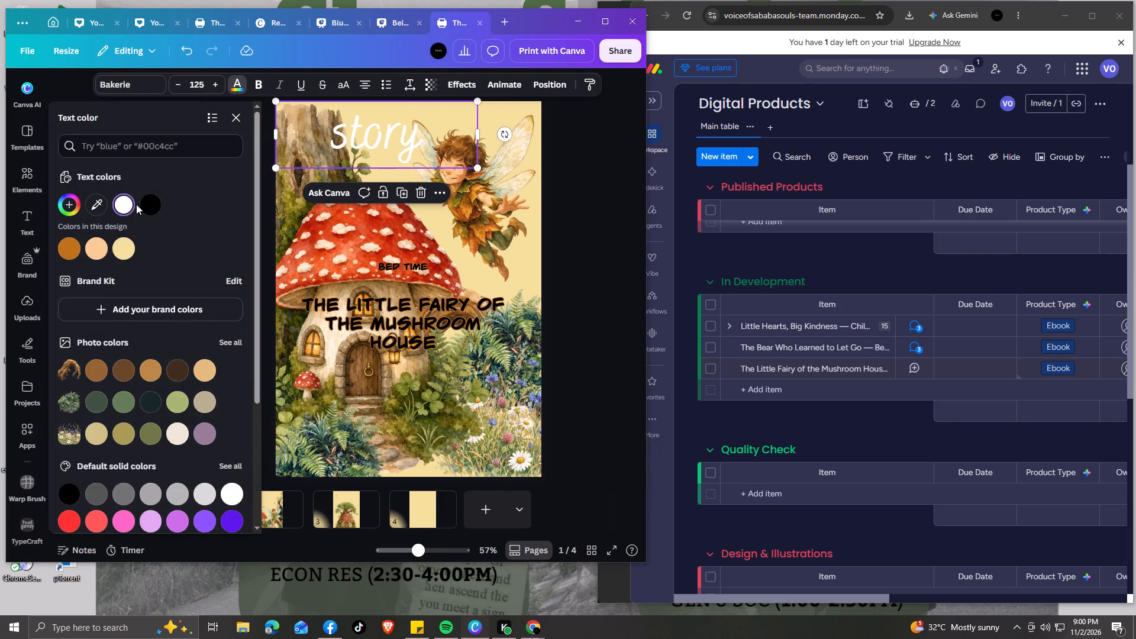
click(152, 204)
Place "story" between "BED TIME" and the title, scaled down to a font size of about 49.9.
drag(380, 135, 396, 289)
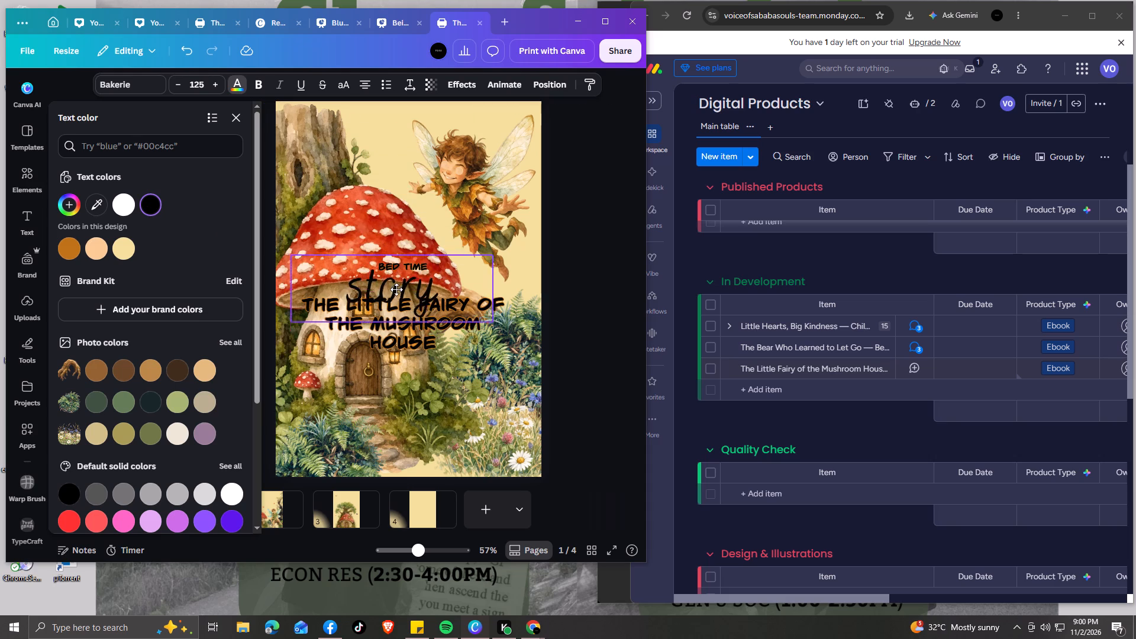
drag(396, 289, 405, 283)
drag(301, 248, 306, 251)
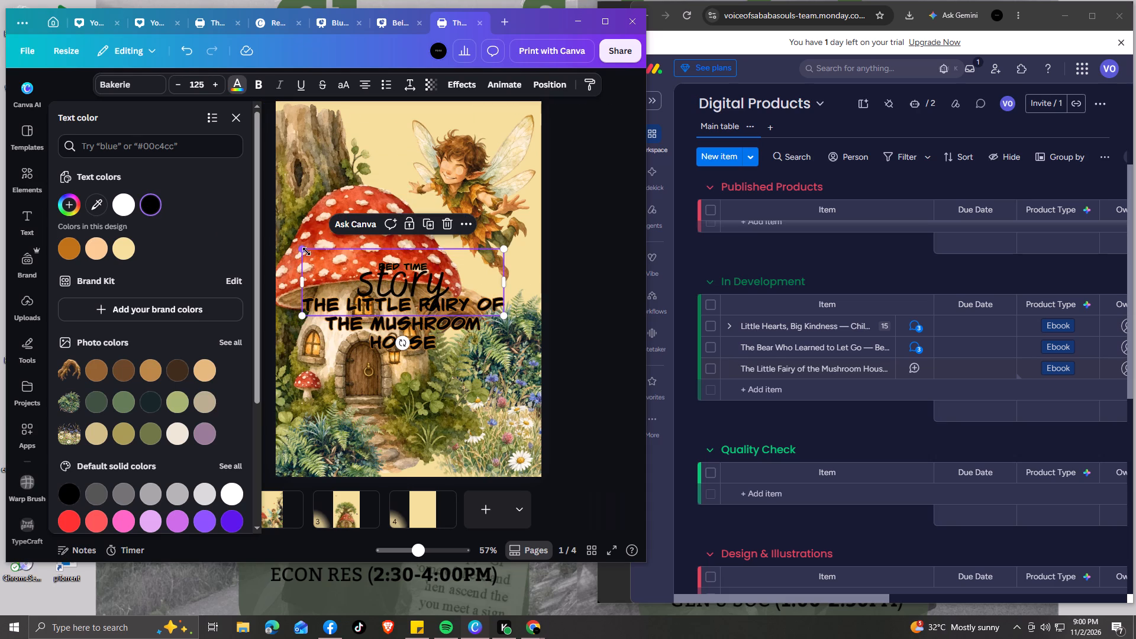
drag(306, 251, 380, 283)
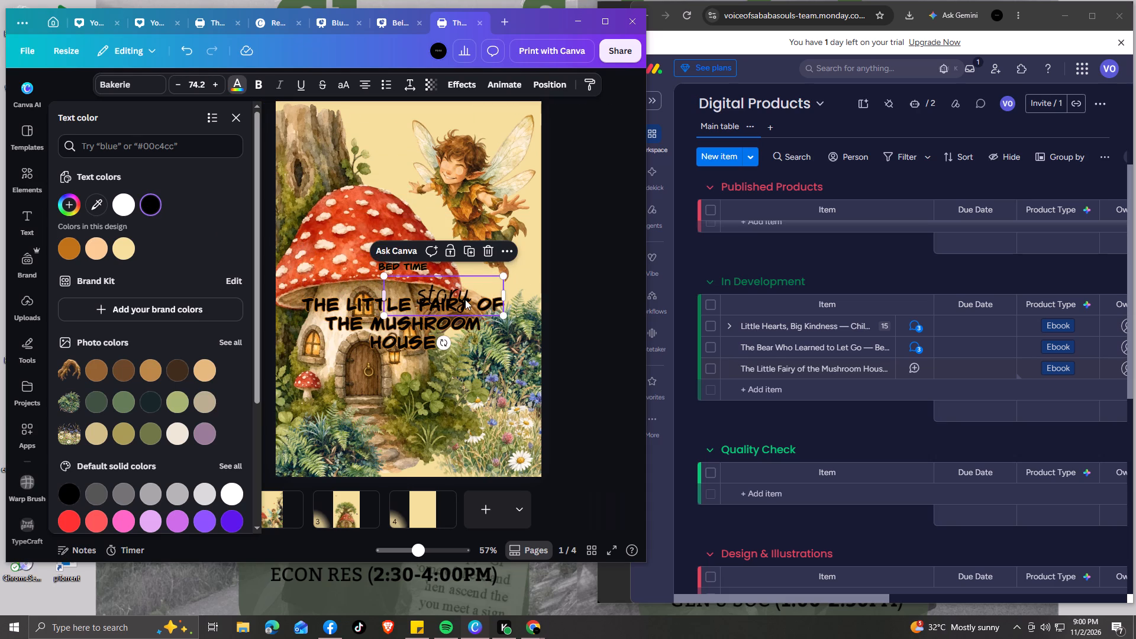
drag(462, 299, 421, 287)
drag(344, 260, 382, 276)
drag(438, 286, 418, 280)
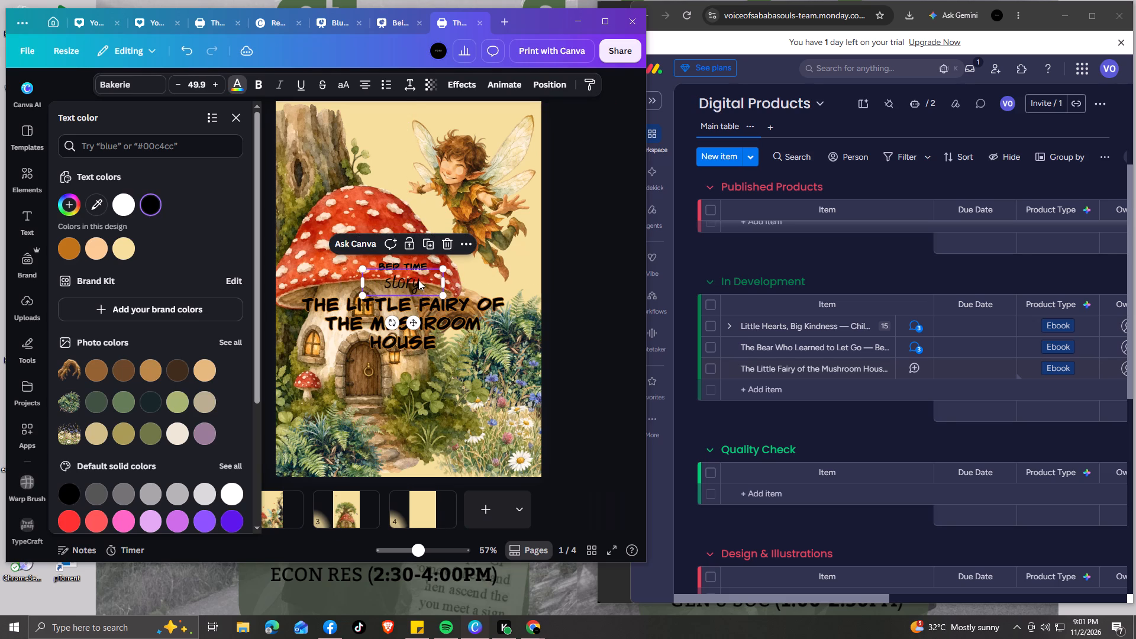
Enlarge "BED TIME" to font size 21 and shrink "story" to about 37.7, centred directly beneath it.
click(409, 261)
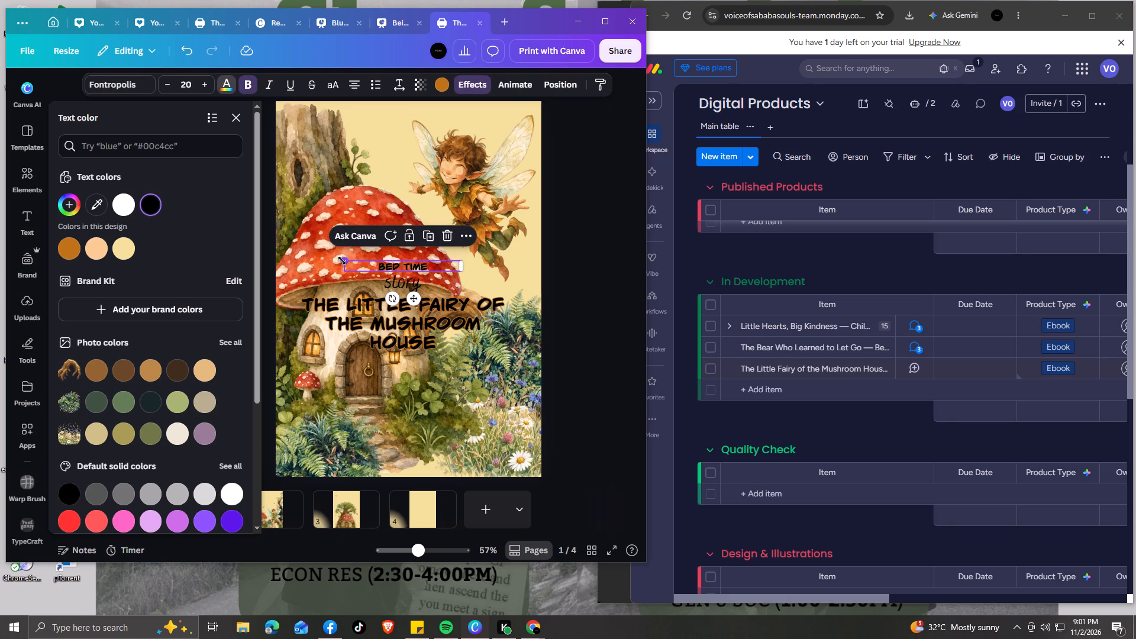
drag(345, 261, 339, 258)
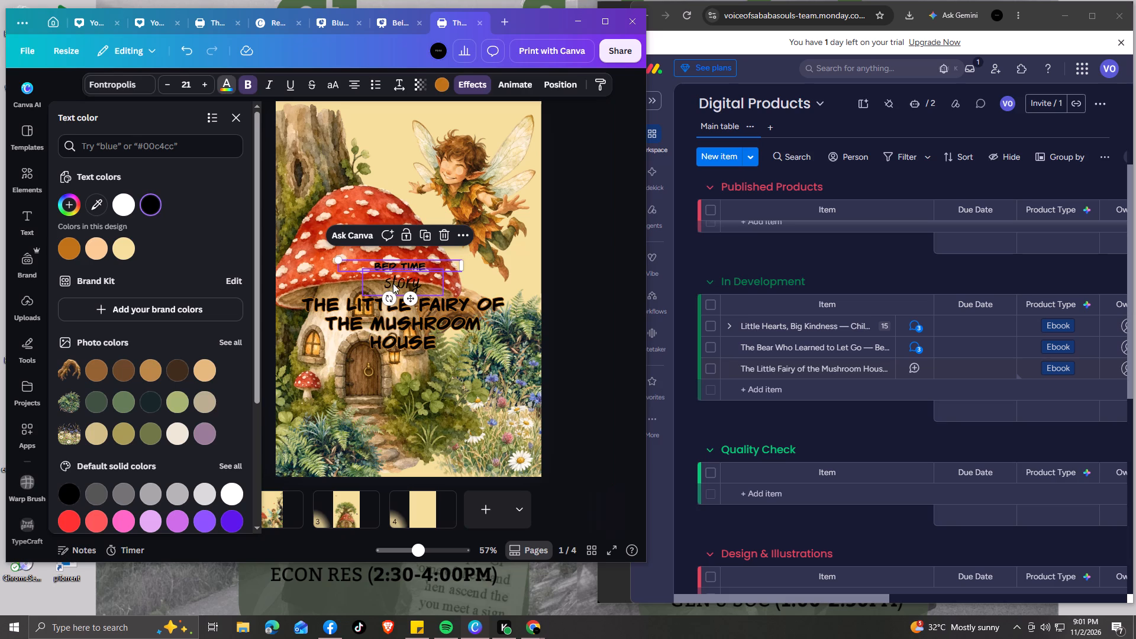
drag(393, 283, 385, 281)
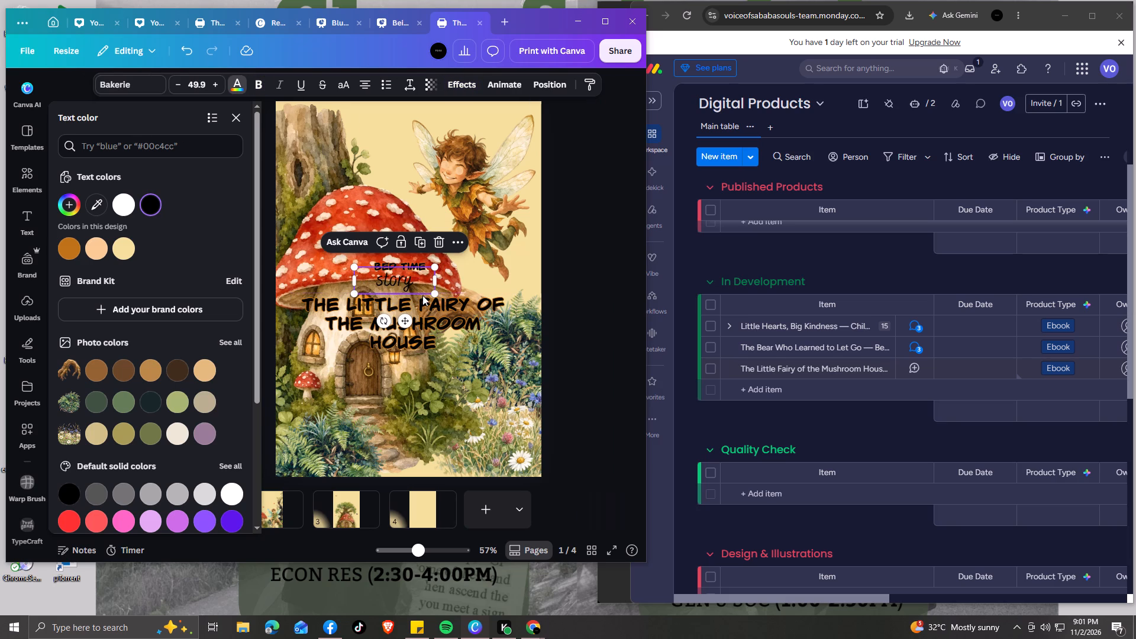
drag(434, 292, 418, 284)
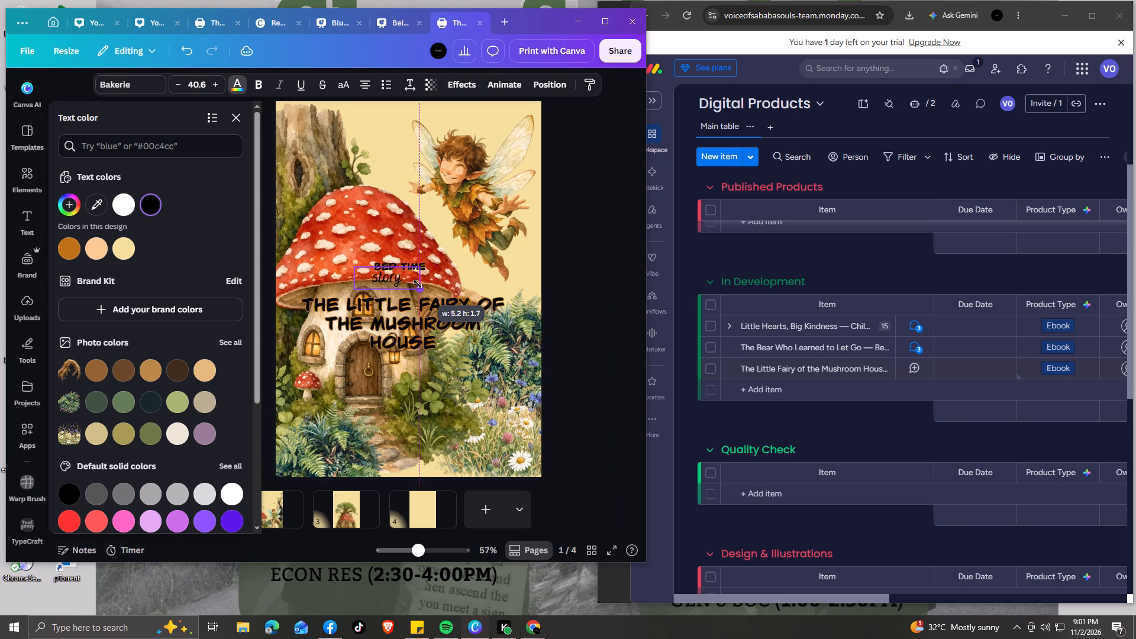
drag(418, 284, 415, 283)
drag(399, 316, 409, 316)
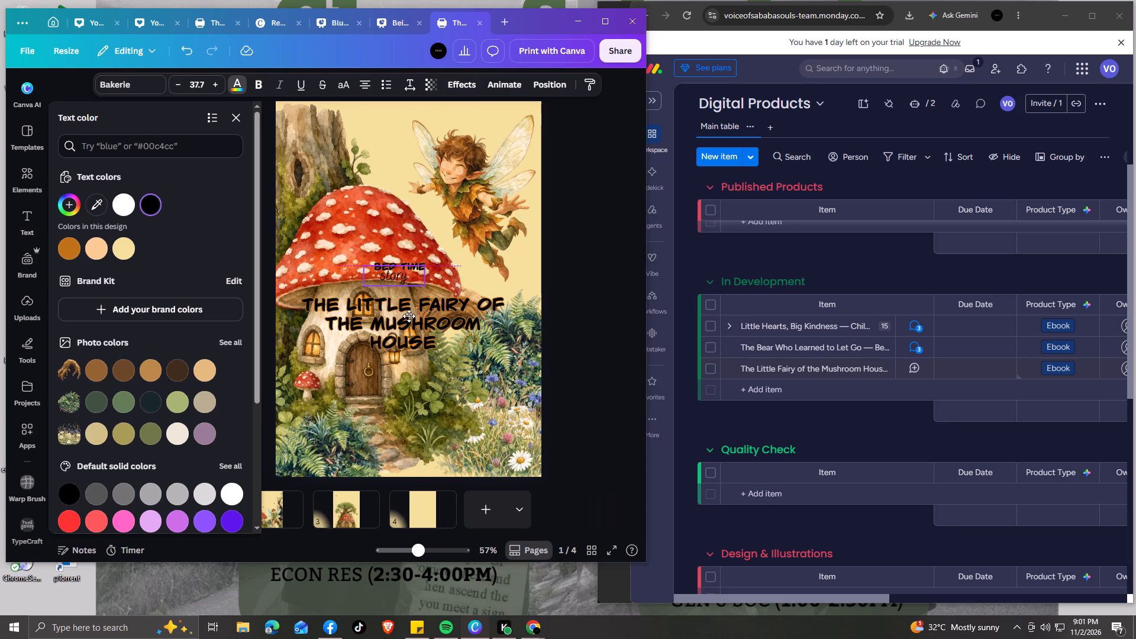
drag(409, 316, 411, 314)
click(555, 294)
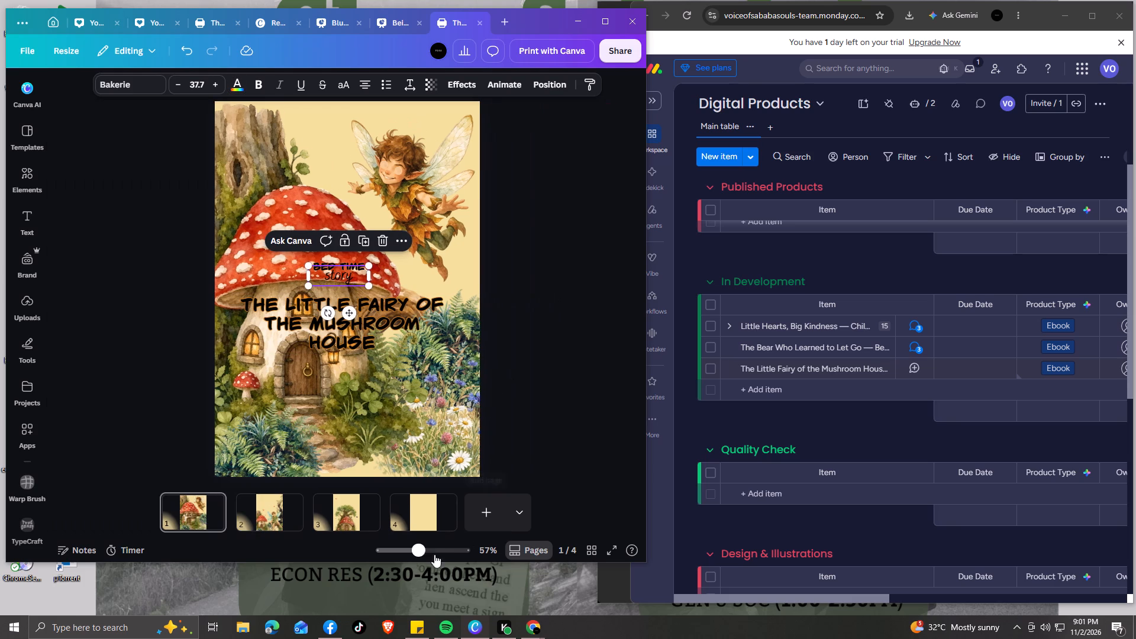
Nudge "story" and "BED TIME" slightly lower on the mushroom cap, closer to the title.
drag(421, 558, 433, 556)
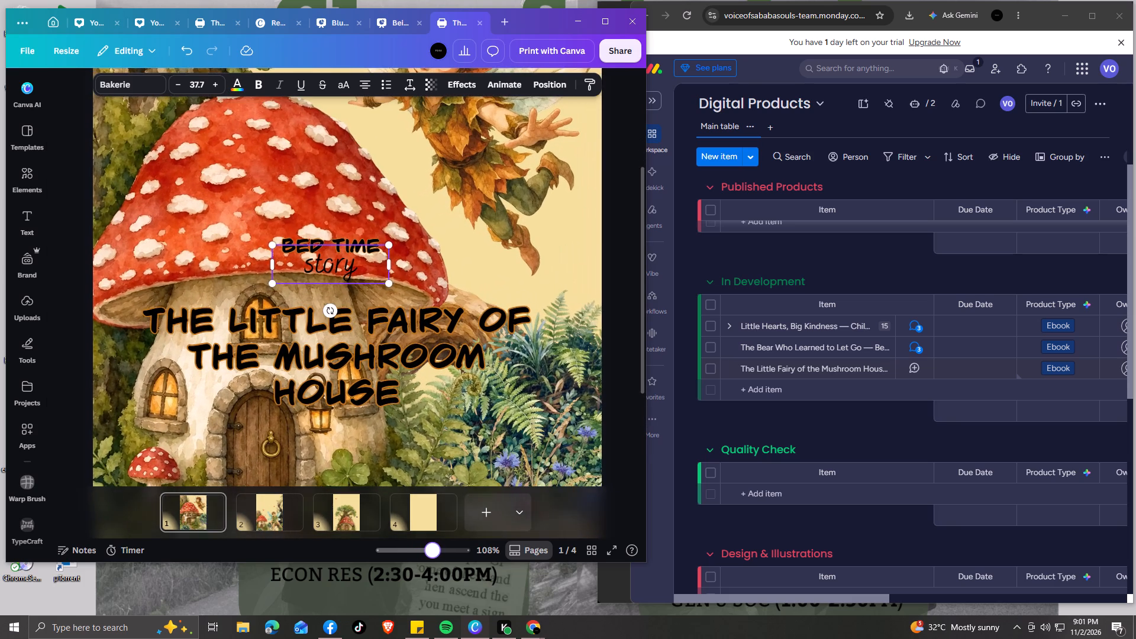
drag(433, 556, 432, 556)
click(567, 264)
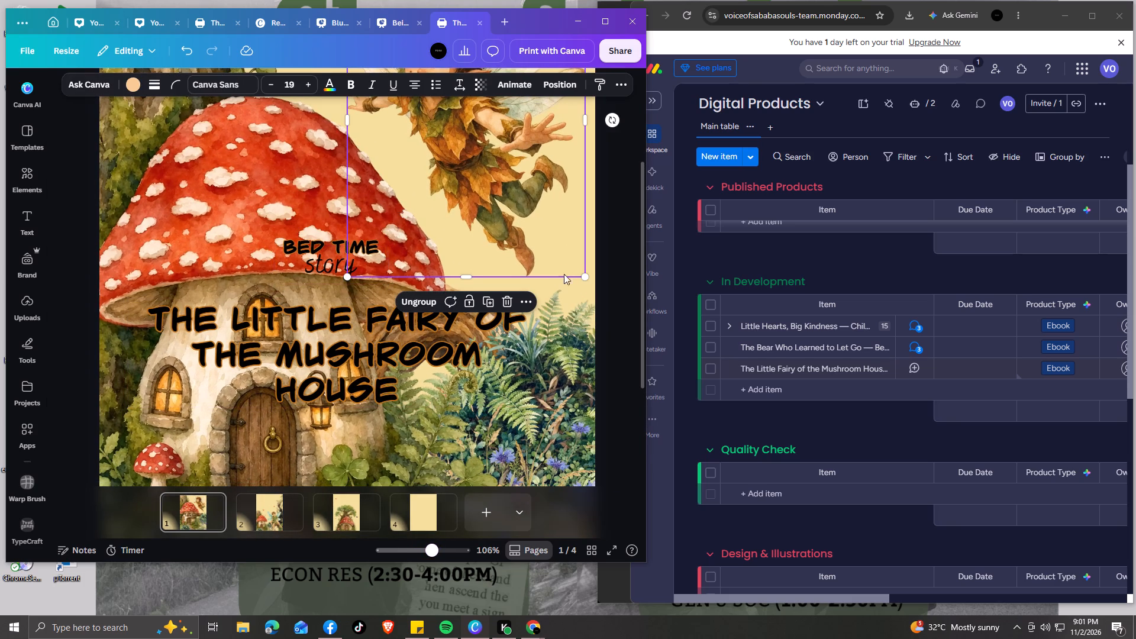
click(612, 329)
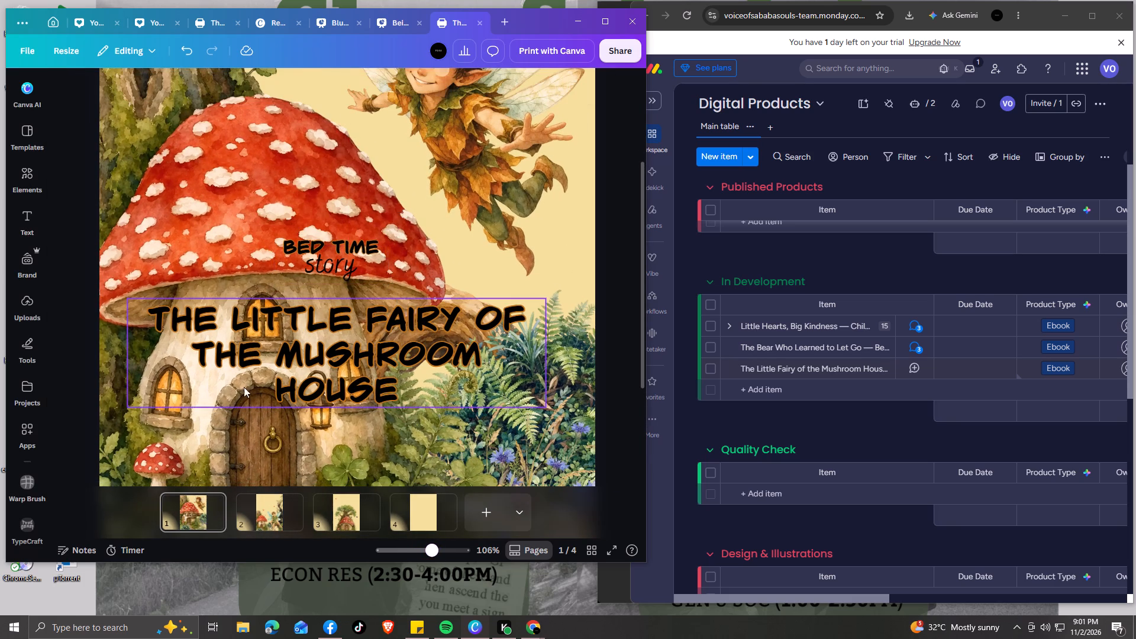
click(327, 272)
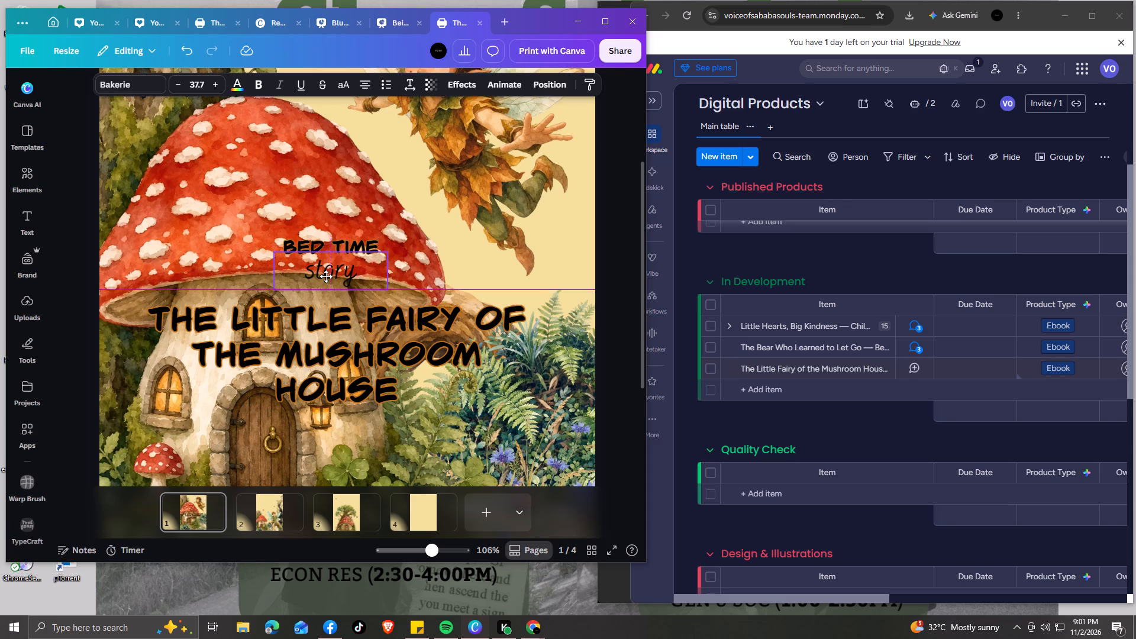
click(322, 243)
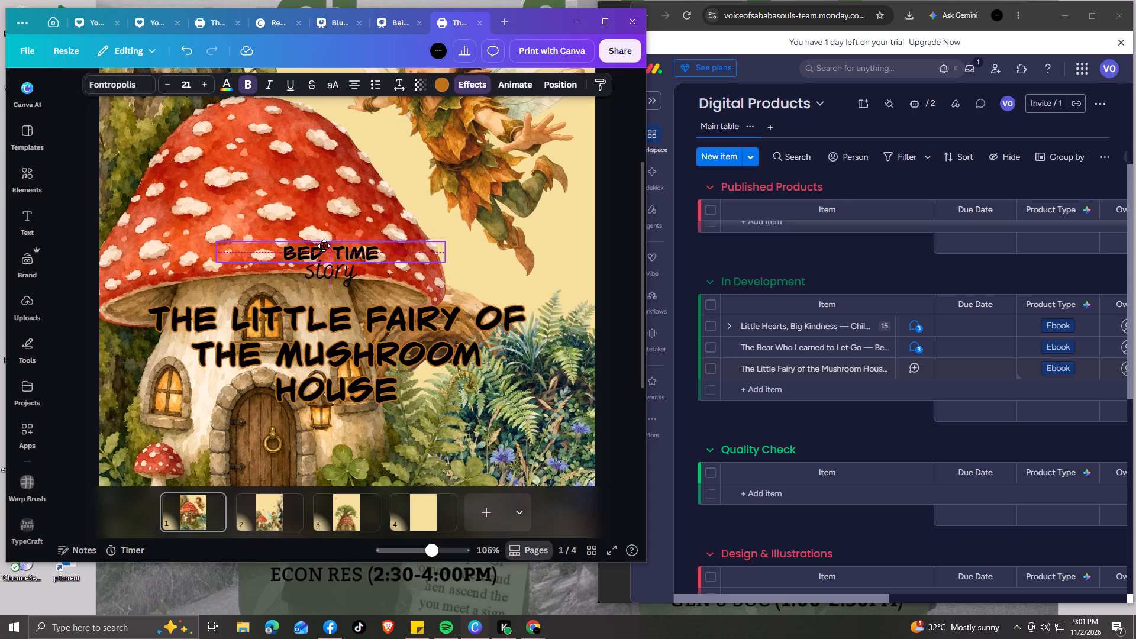
click(490, 272)
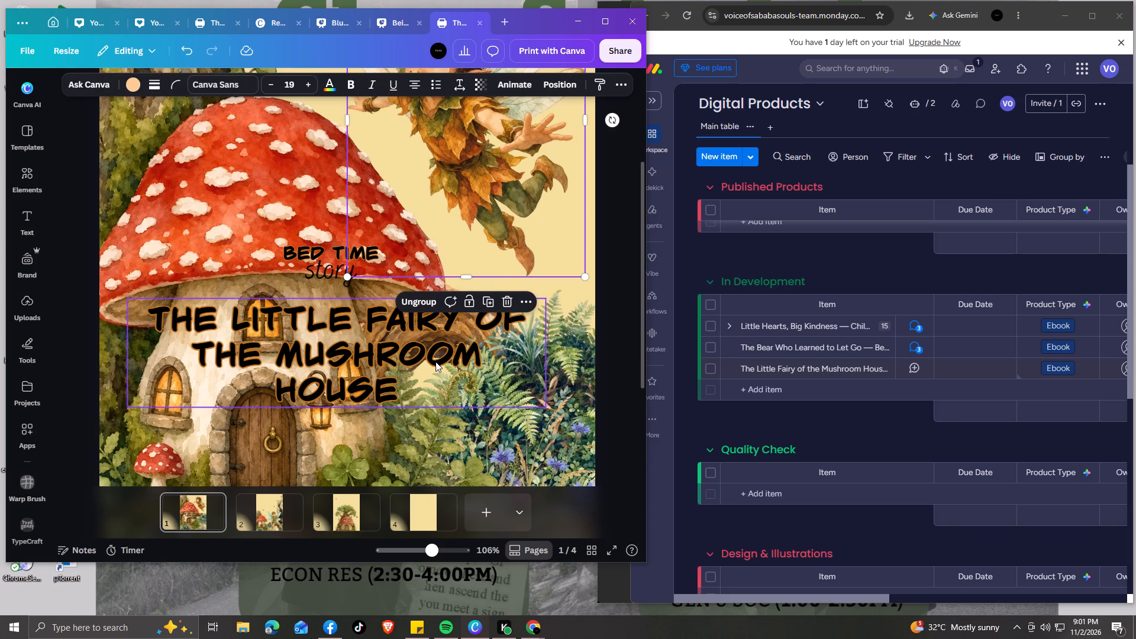
Duplicate the "BED TIME" text on the cover and replace the copy's wording with "of".
scroll(435, 364, down, 2)
scroll(435, 364, up, 1)
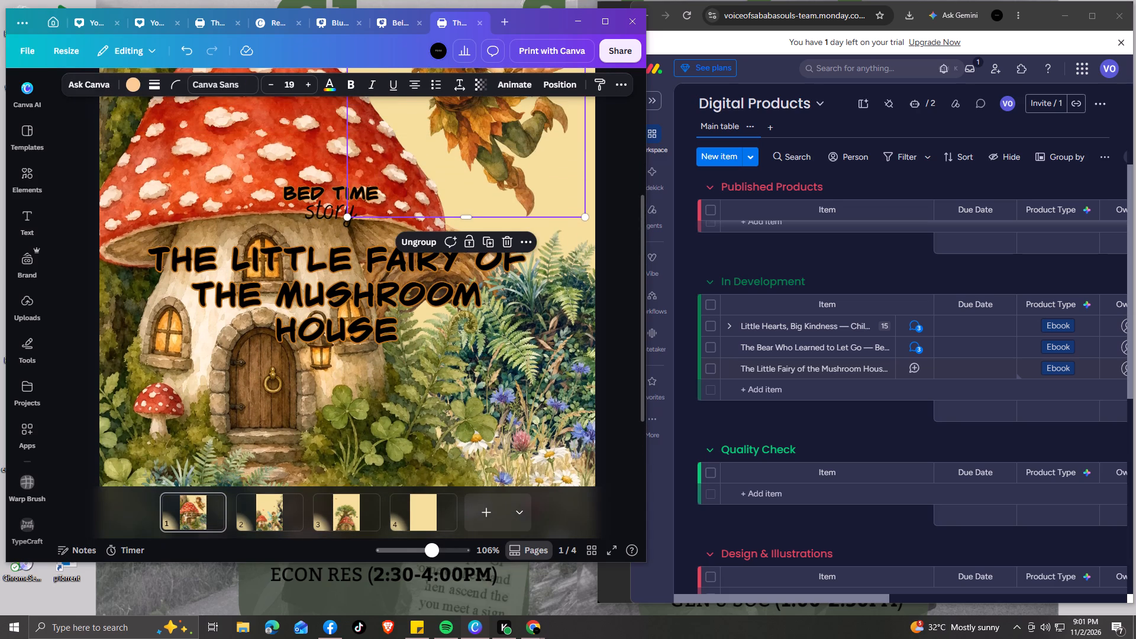
drag(429, 552, 419, 554)
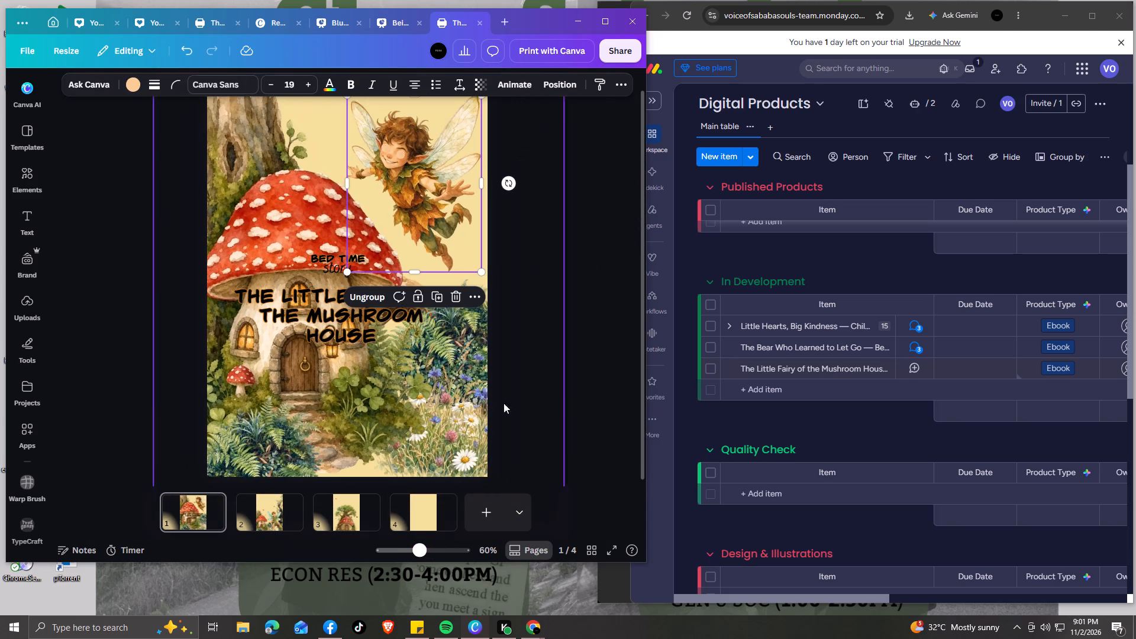
click(531, 346)
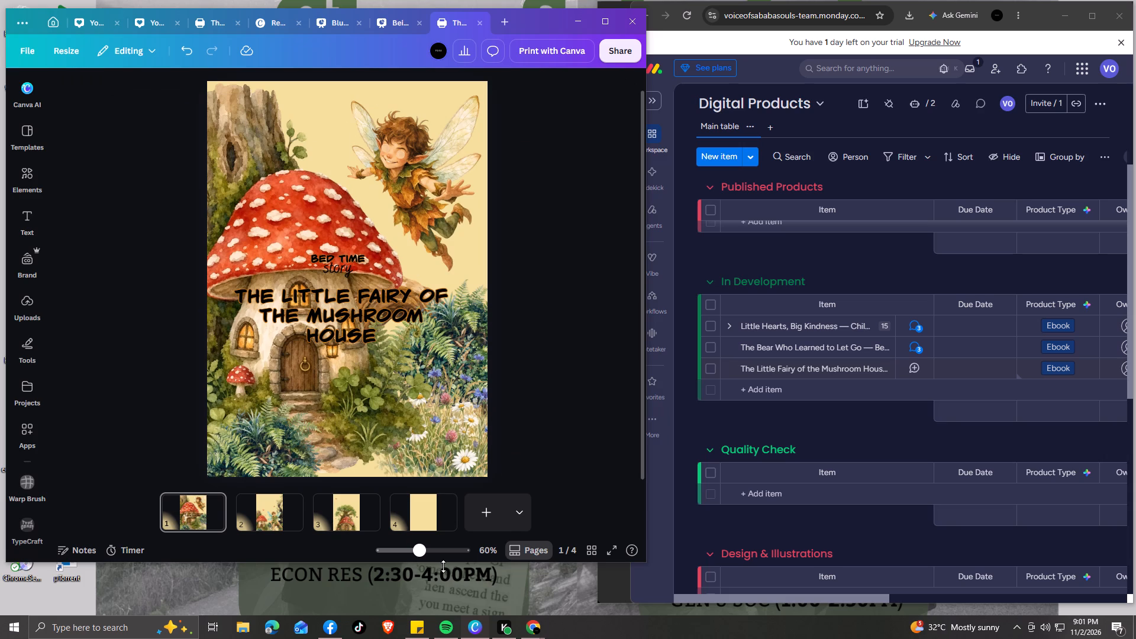
drag(436, 551, 454, 549)
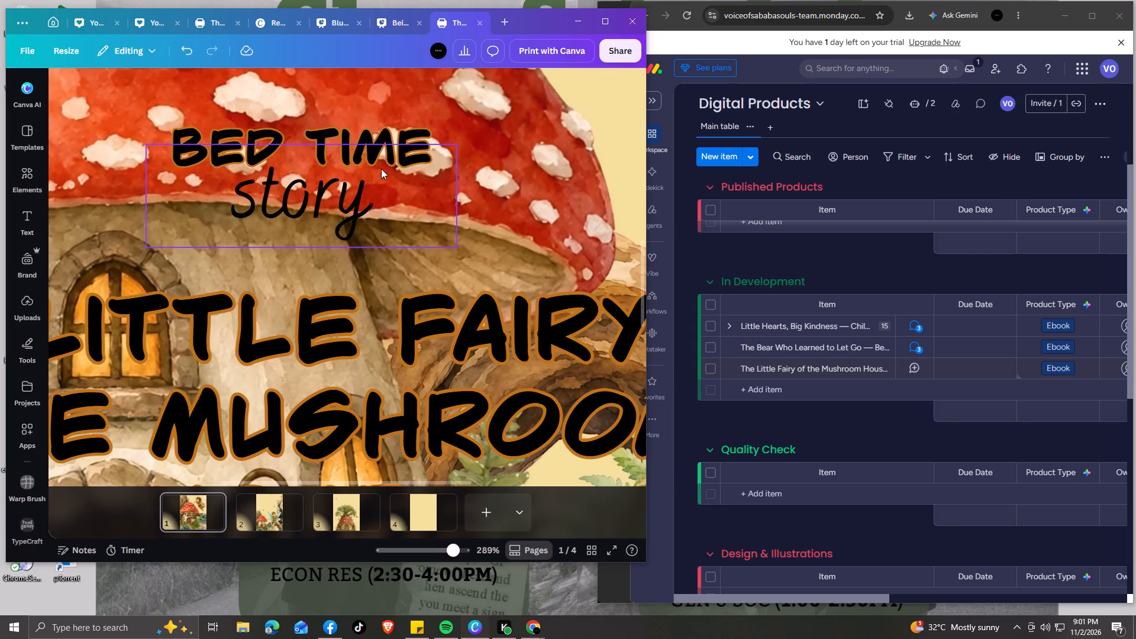
click(413, 135)
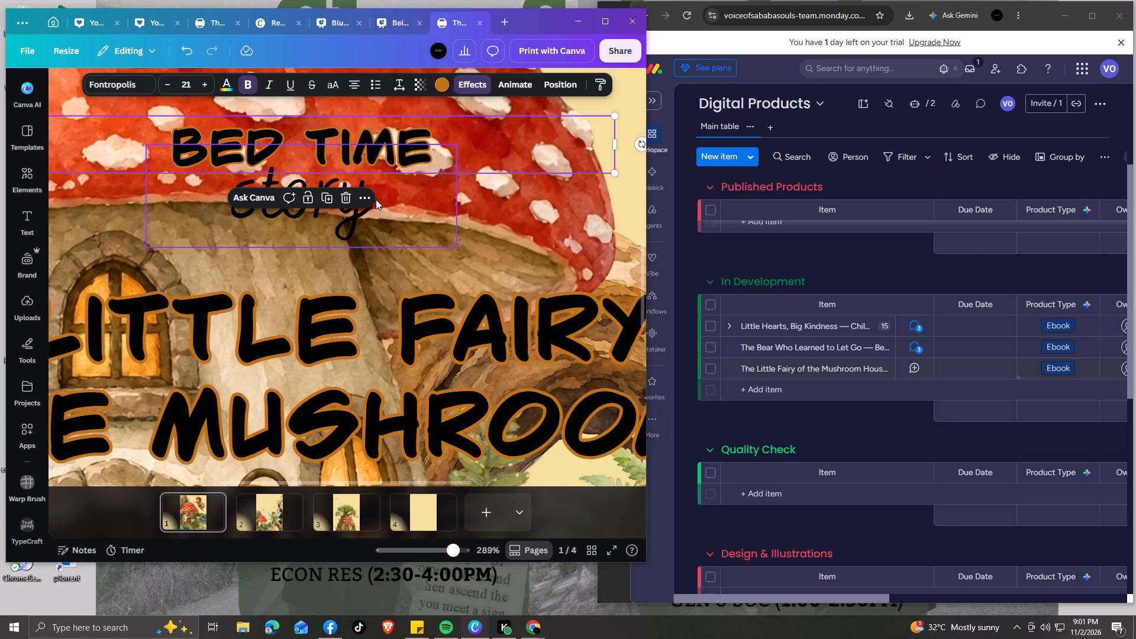
key(ctrl+d)
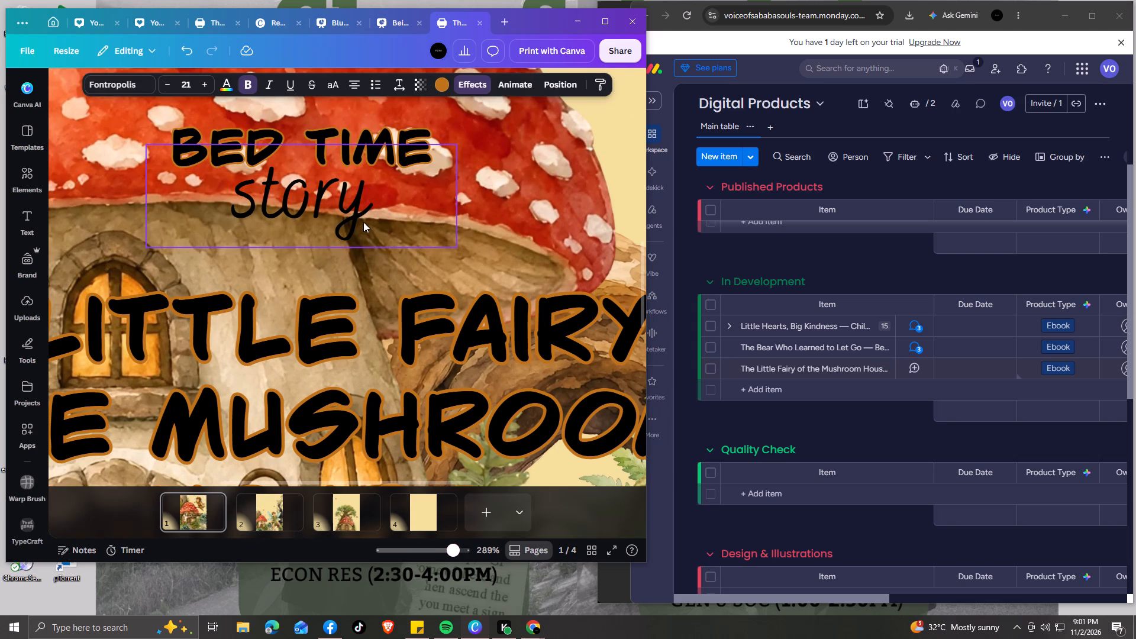
drag(450, 549, 433, 553)
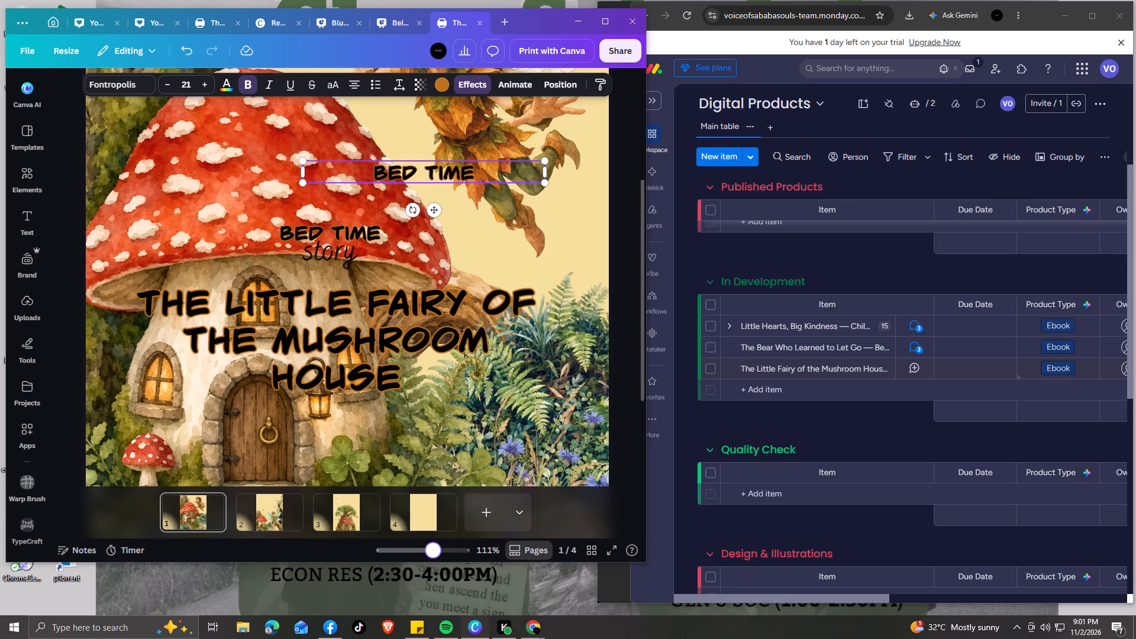
drag(433, 553, 434, 553)
click(481, 163)
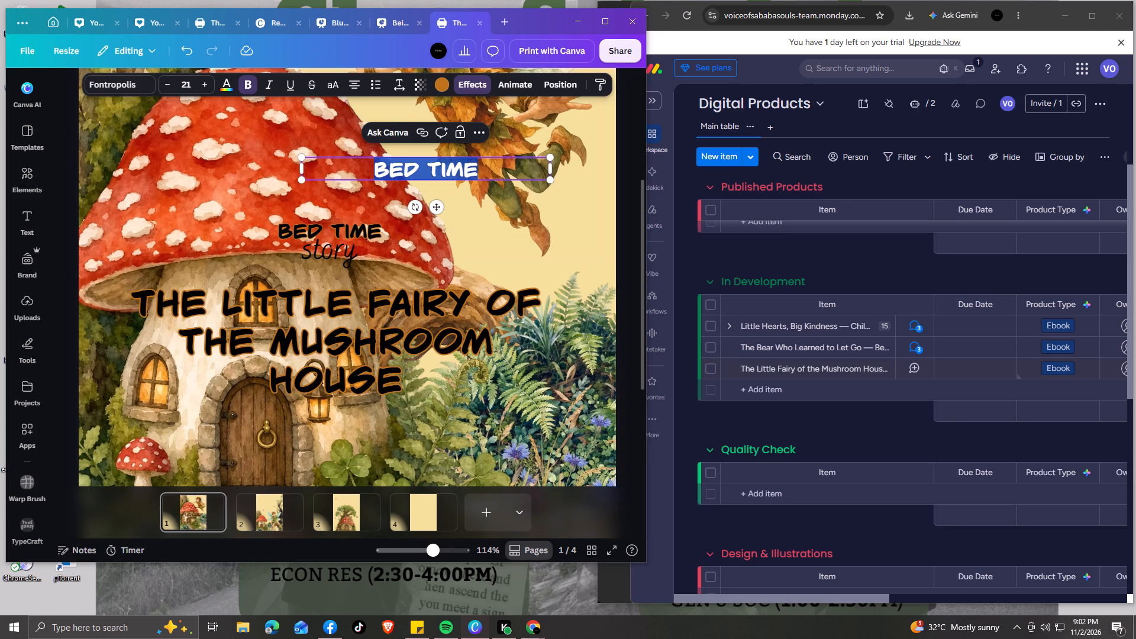
text(of)
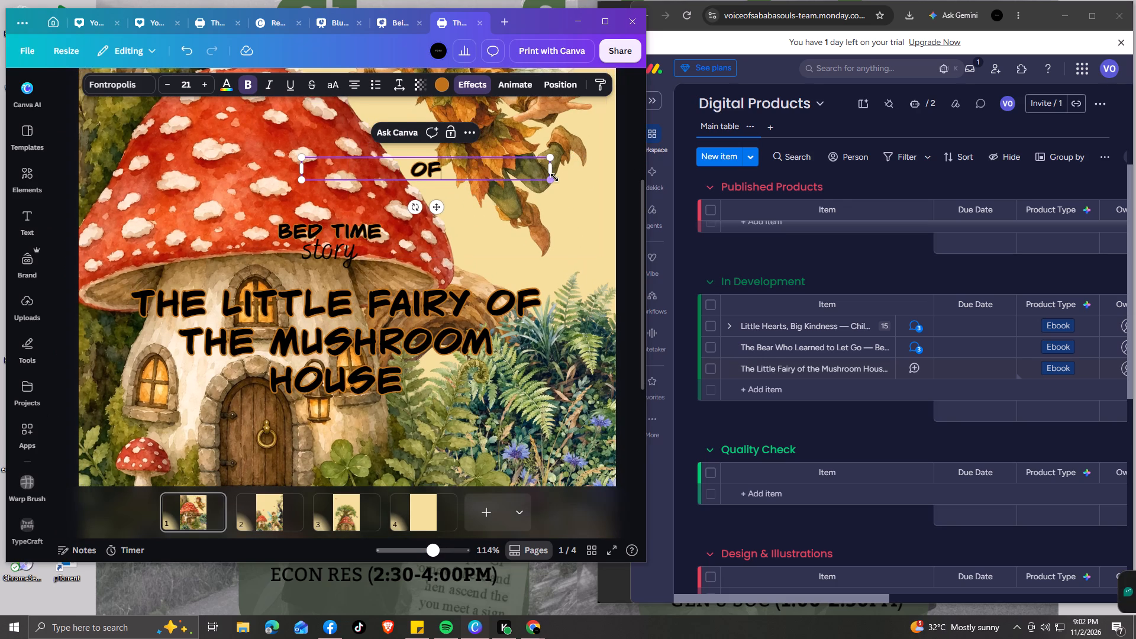
Shrink "of" to font size 10.5, narrow its text box around the word, and place it between "story" and the title.
drag(554, 184, 433, 169)
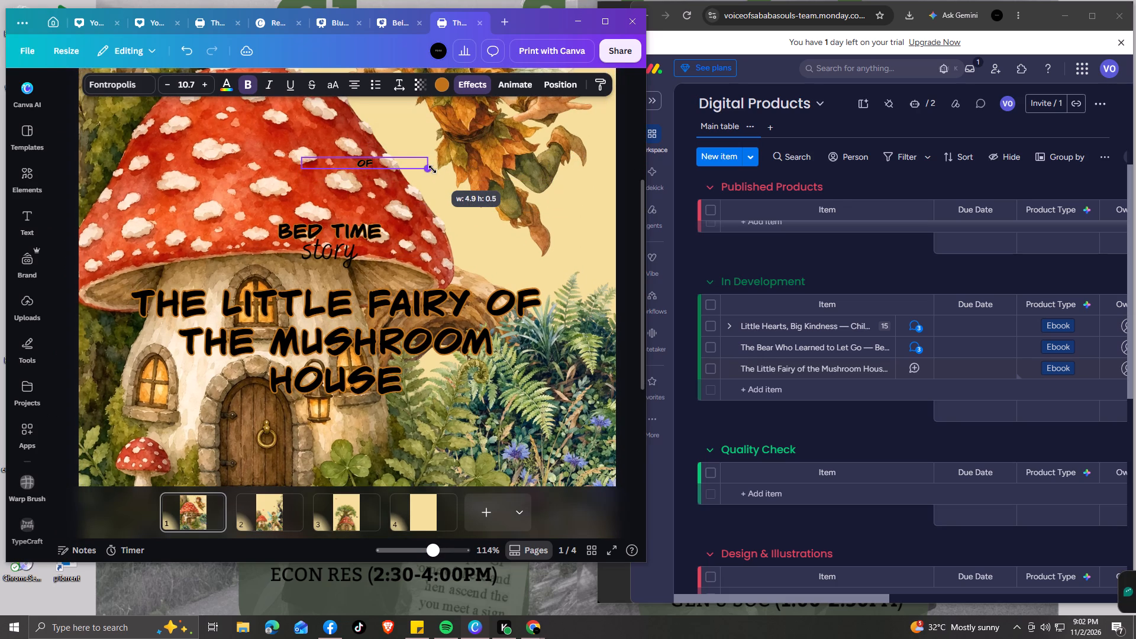
drag(433, 169, 431, 168)
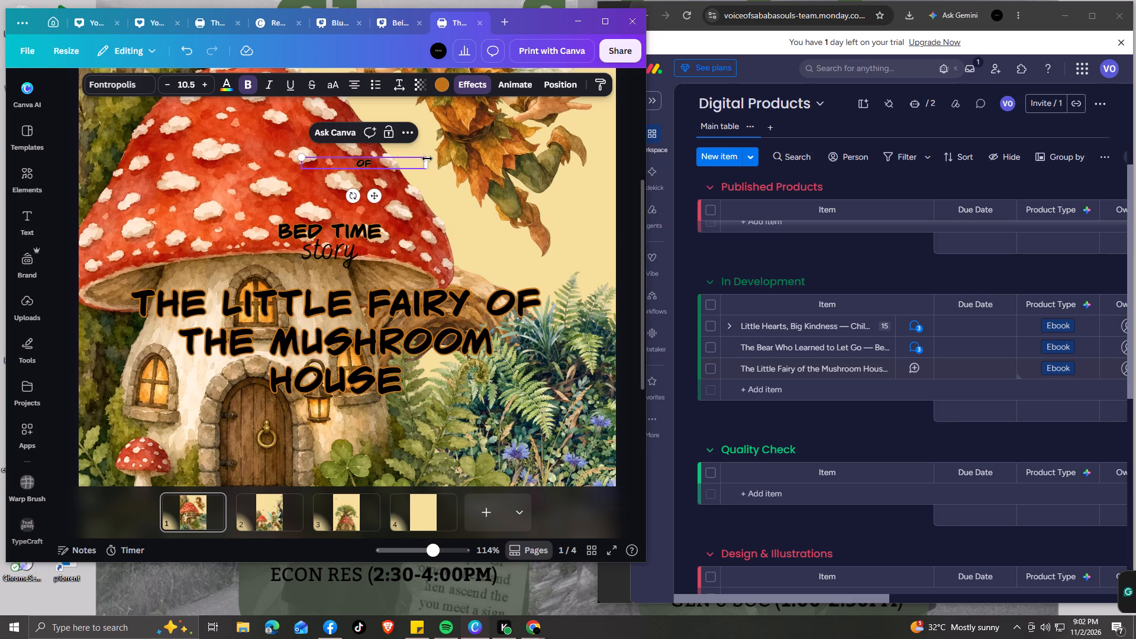
drag(428, 162, 349, 164)
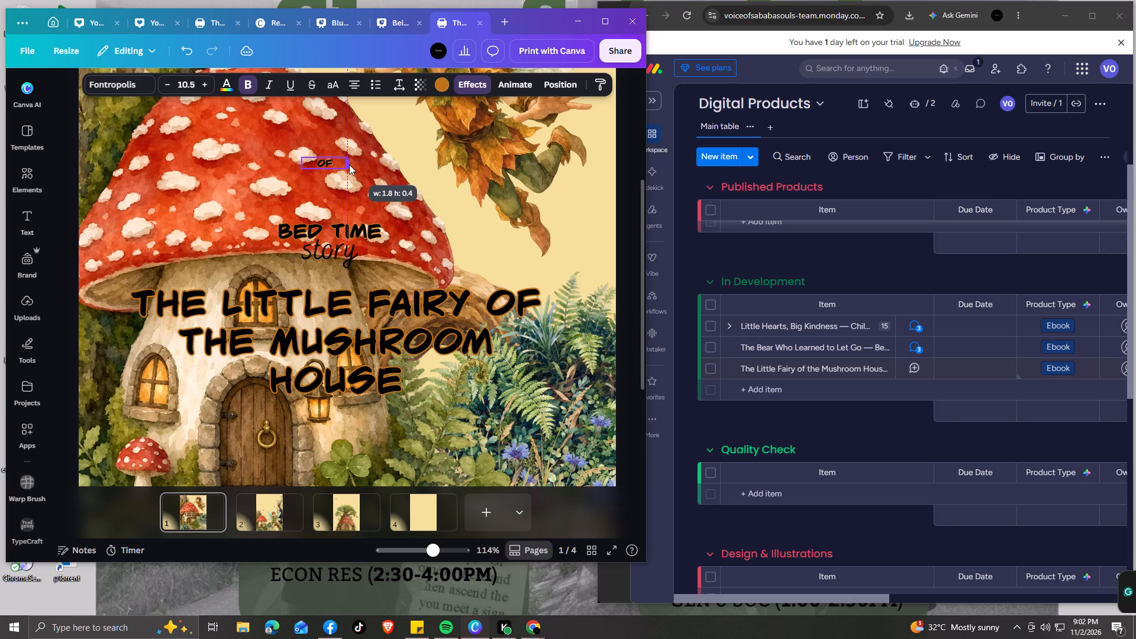
drag(349, 164, 340, 166)
drag(330, 194, 337, 226)
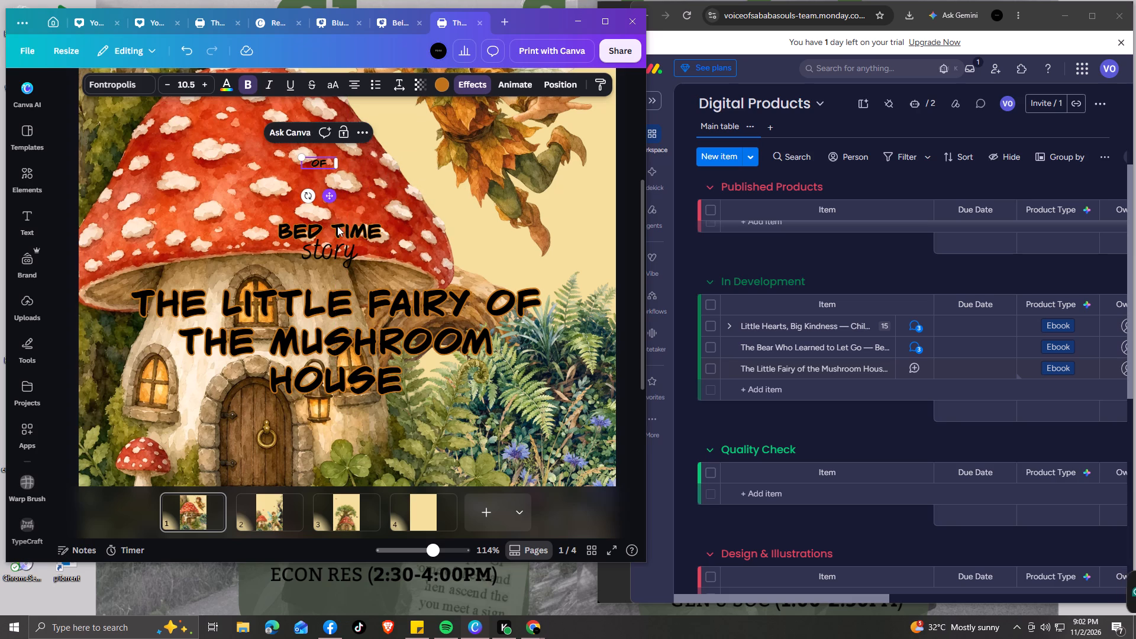
drag(337, 226, 334, 303)
click(488, 215)
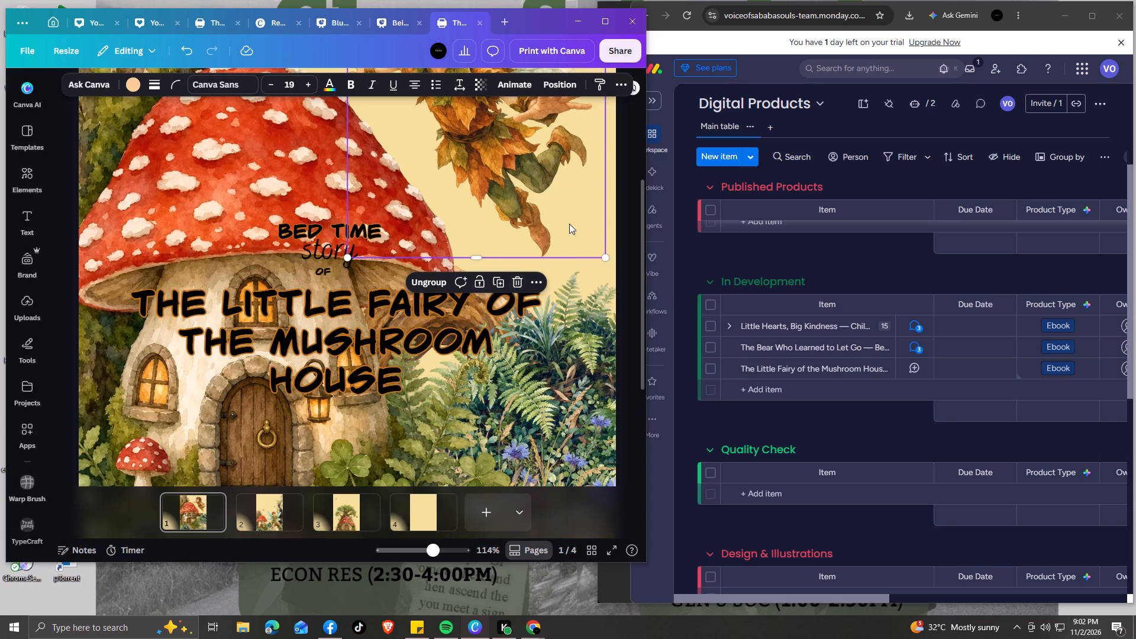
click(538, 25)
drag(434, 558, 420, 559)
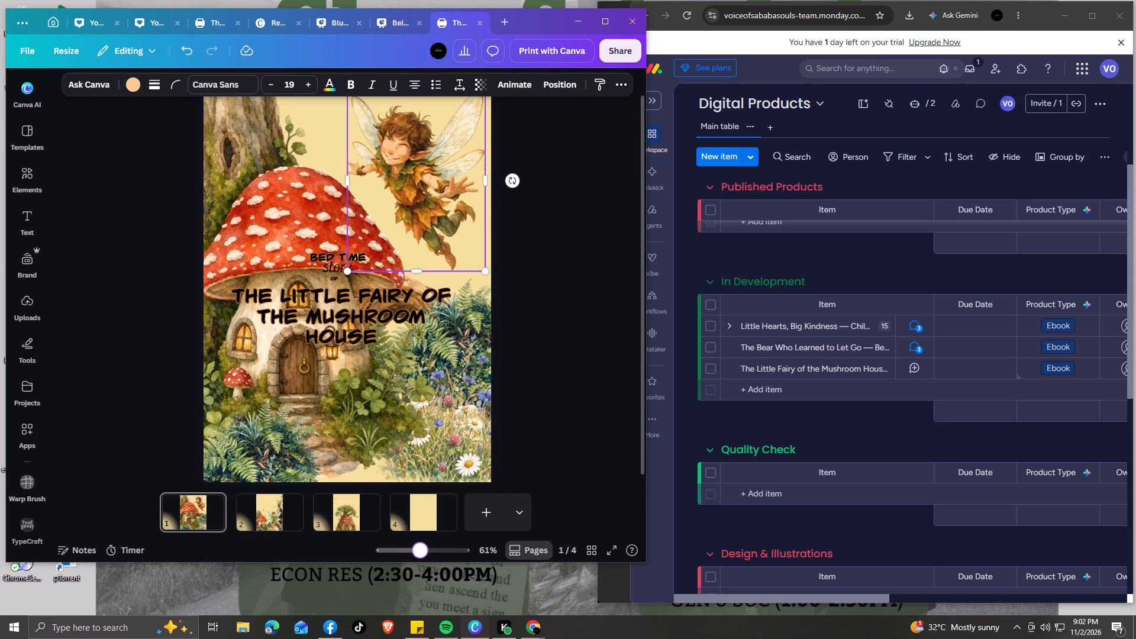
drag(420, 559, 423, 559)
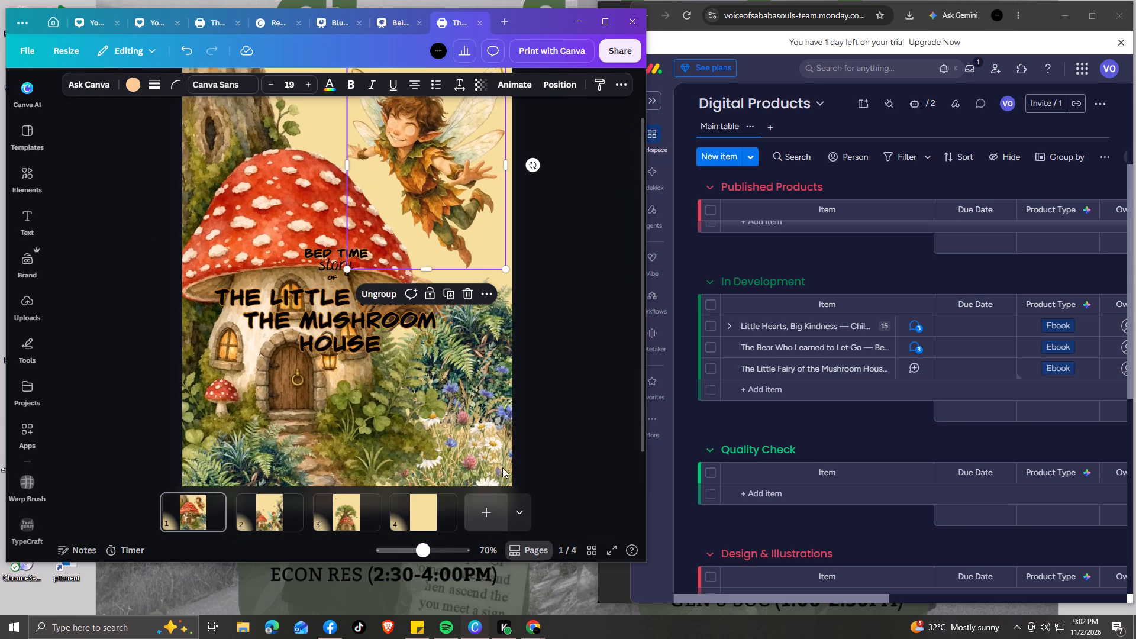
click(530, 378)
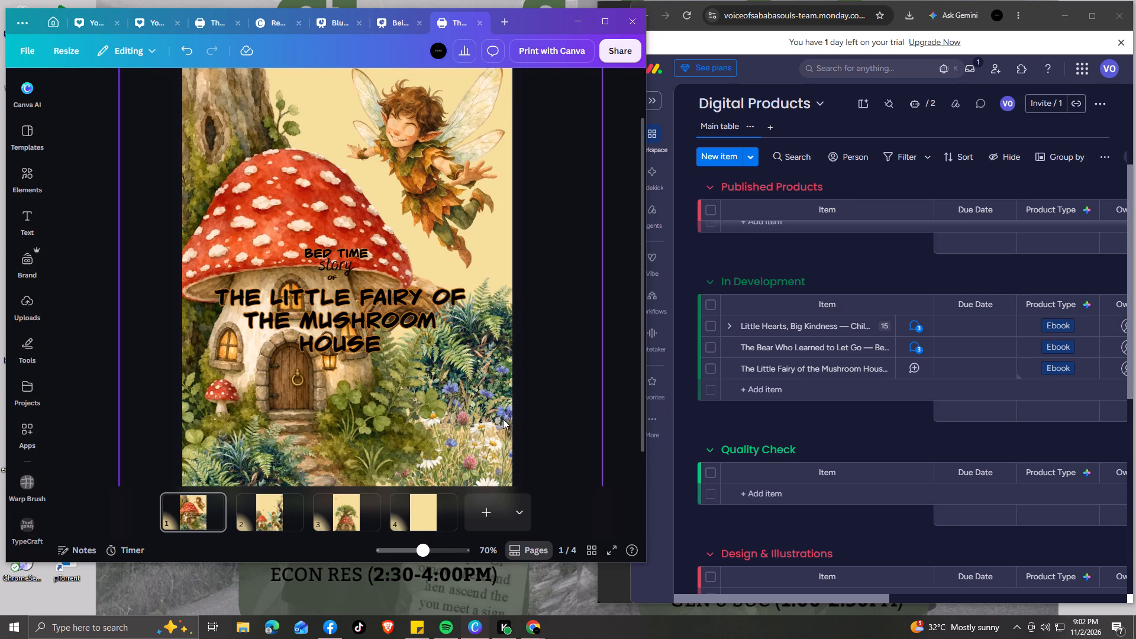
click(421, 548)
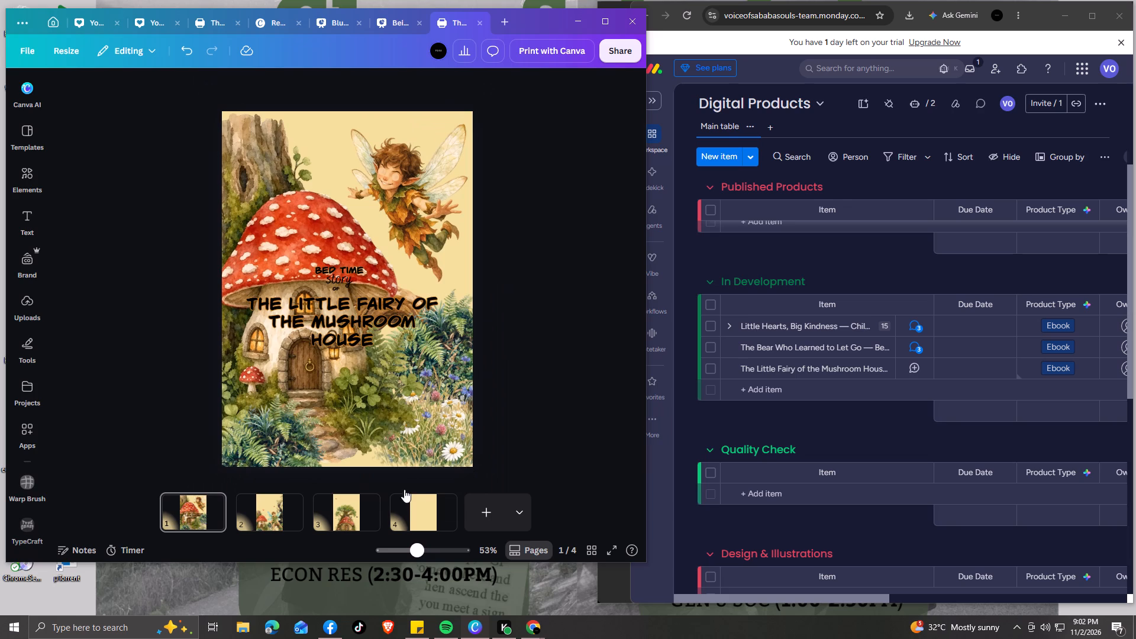
In Chrome, open the Storyberries page for "The Elves and the Shoemaker" and examine its cover and title treatment.
click(726, 38)
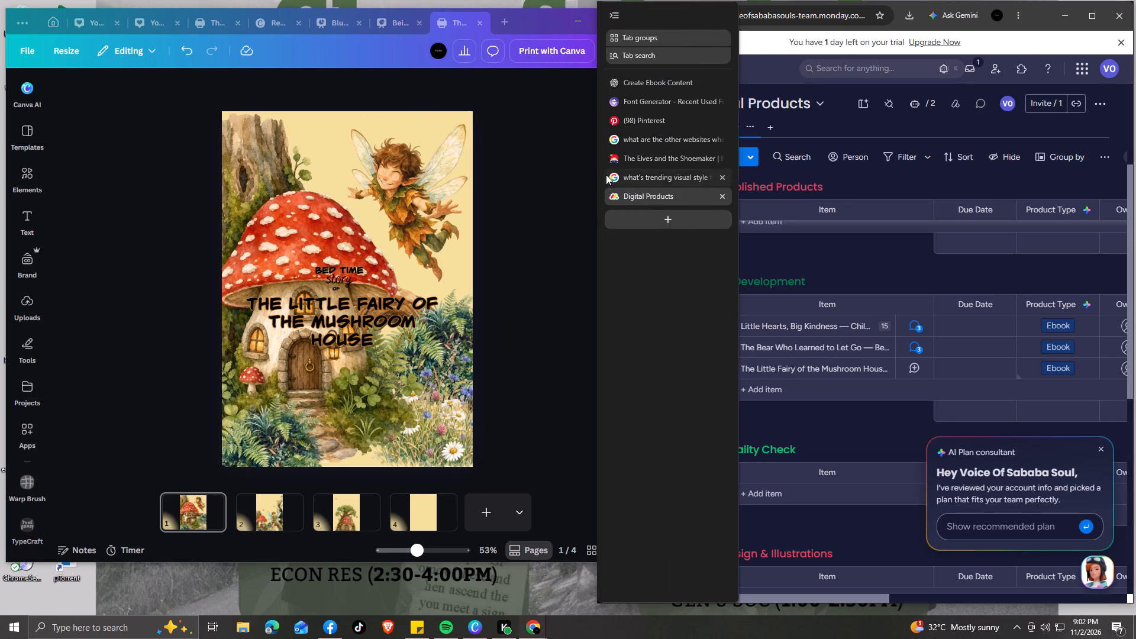
click(640, 157)
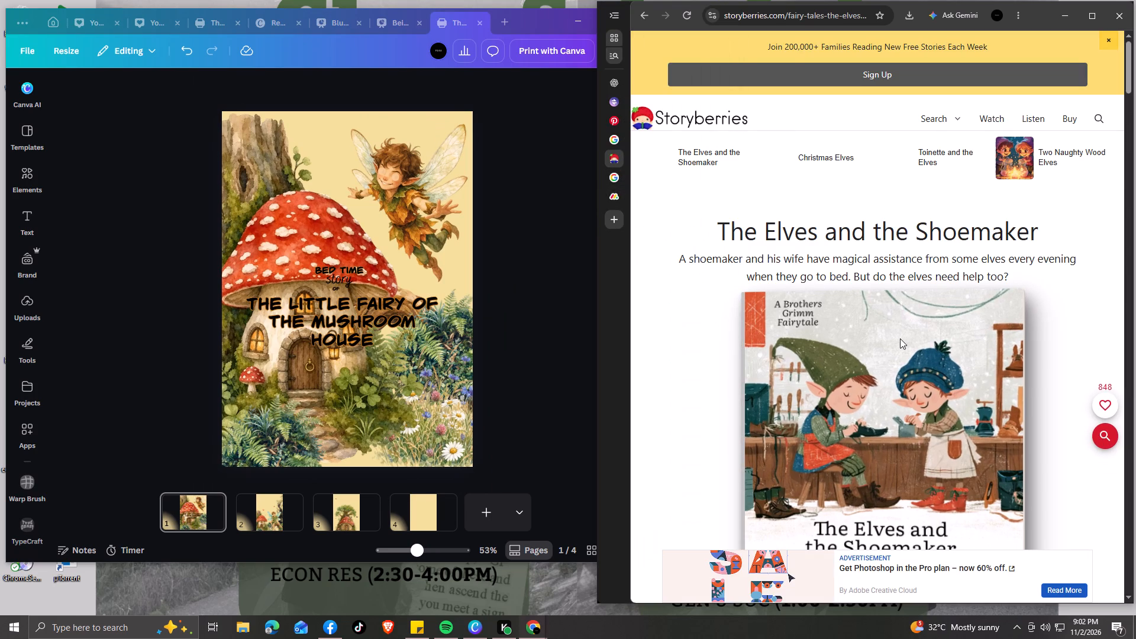
scroll(900, 338, down, 2)
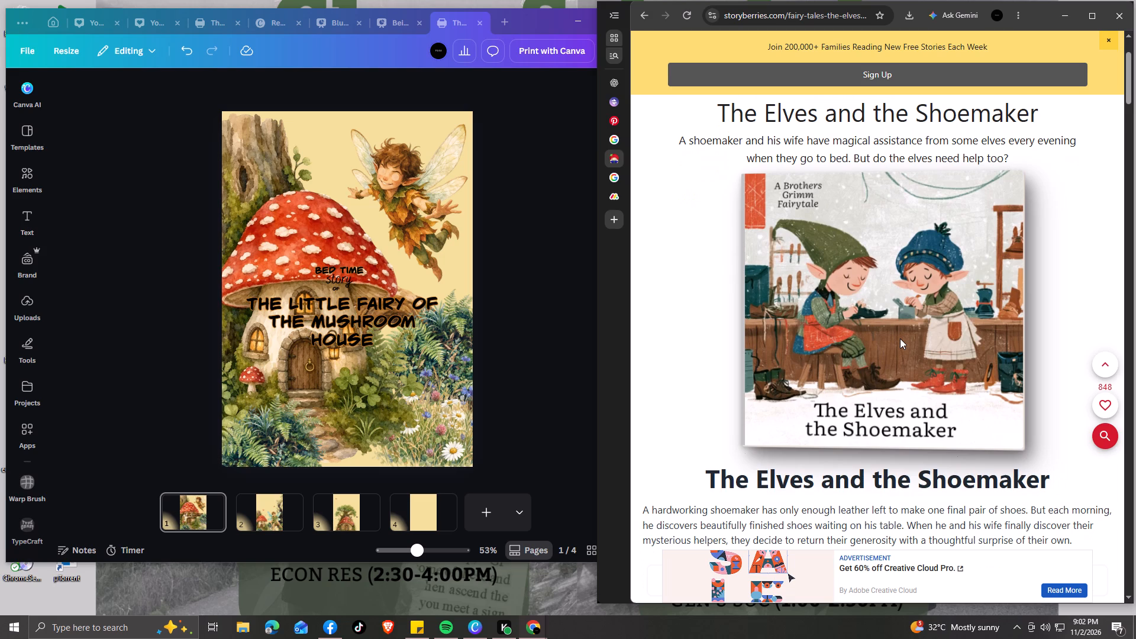
scroll(900, 334, down, 2)
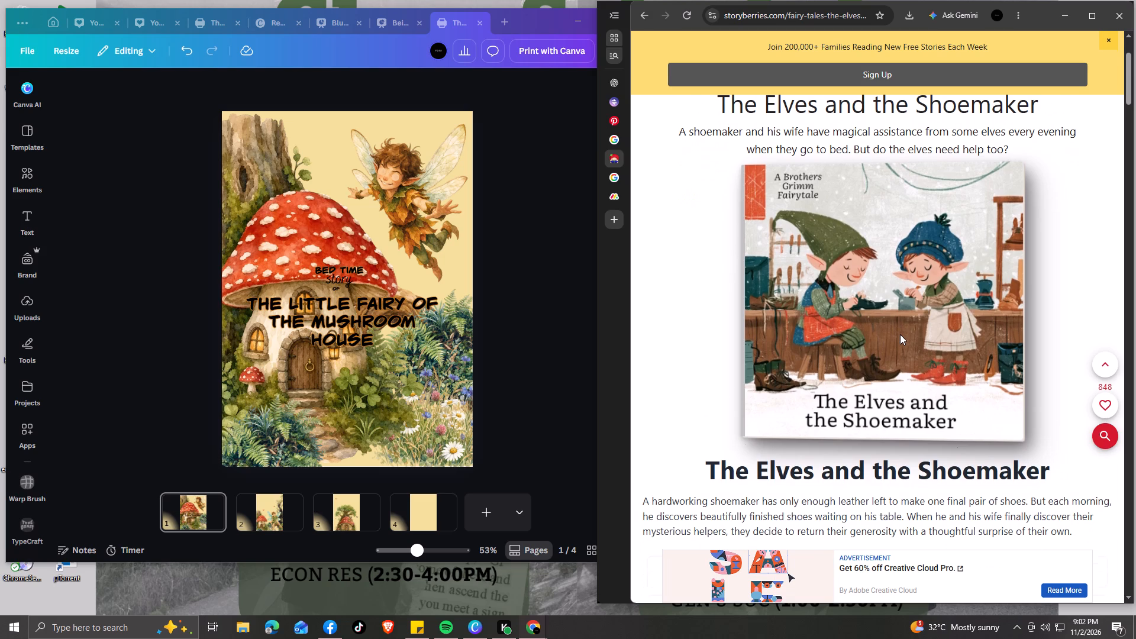
scroll(900, 334, down, 9)
scroll(899, 325, up, 16)
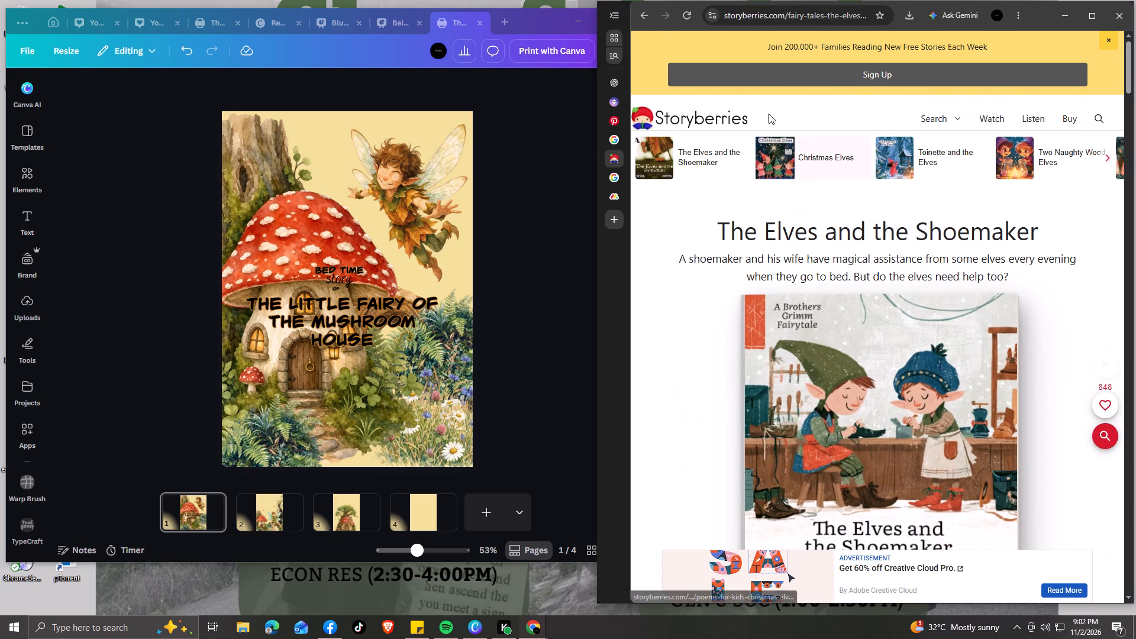
scroll(769, 114, up, 1)
Return to the Storyberries fairy tales category and browse the book covers for title lettering and layout references.
click(646, 13)
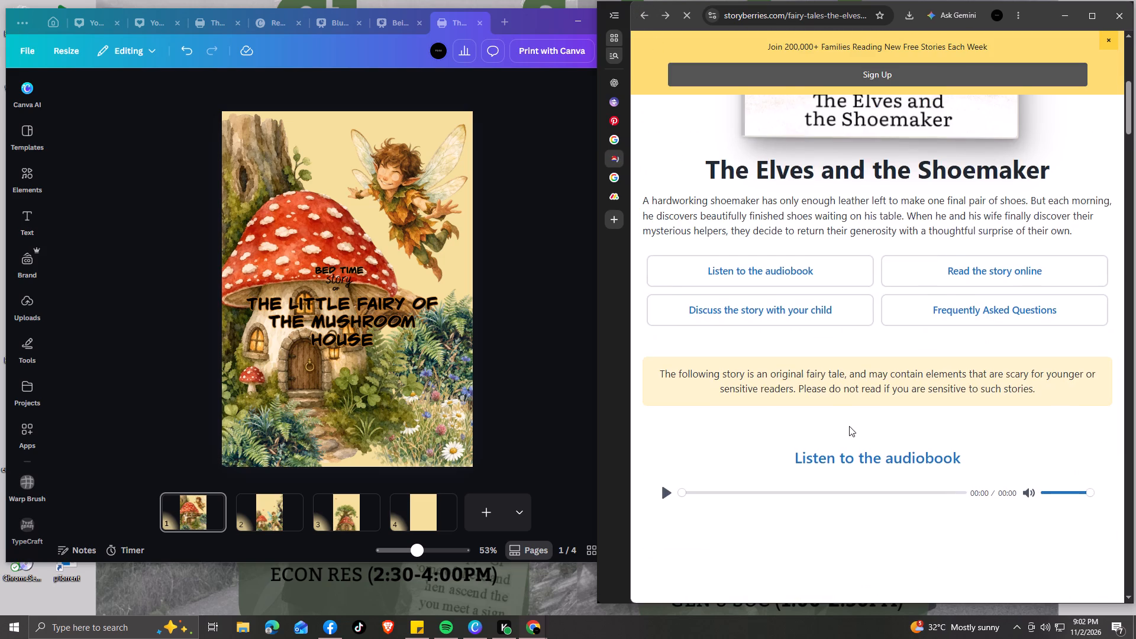
scroll(849, 418, up, 14)
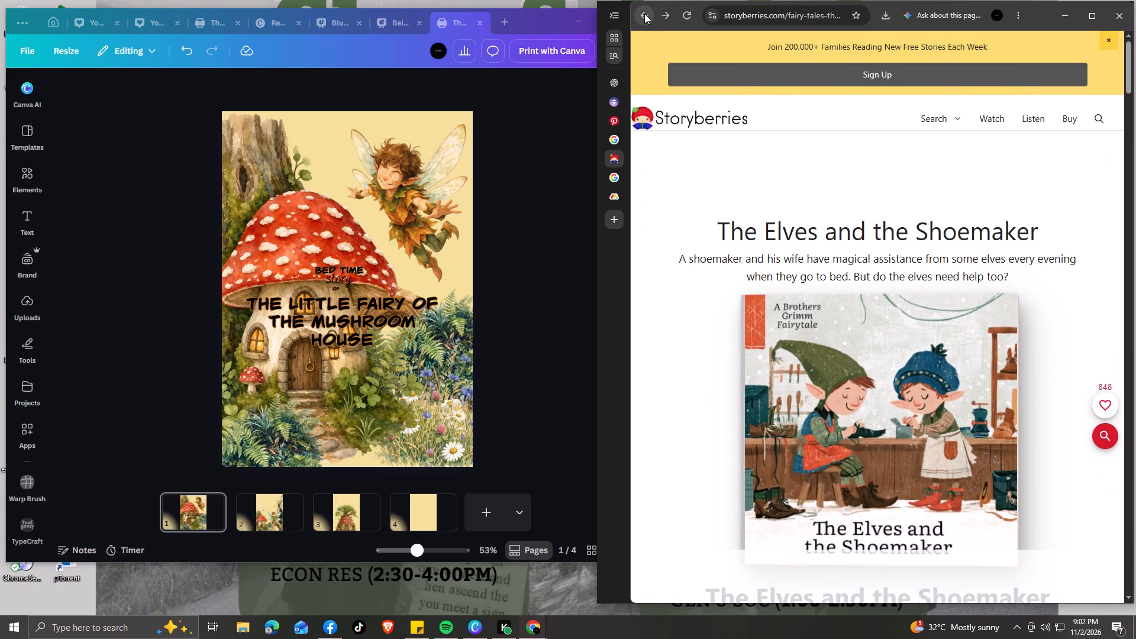
click(644, 14)
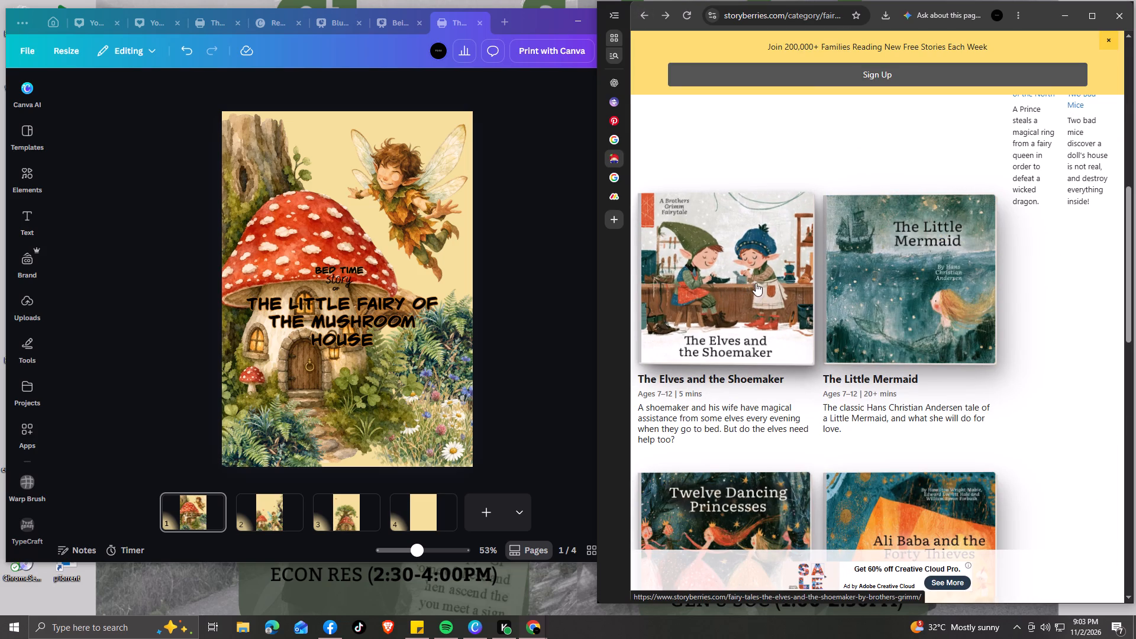
scroll(784, 293, down, 1)
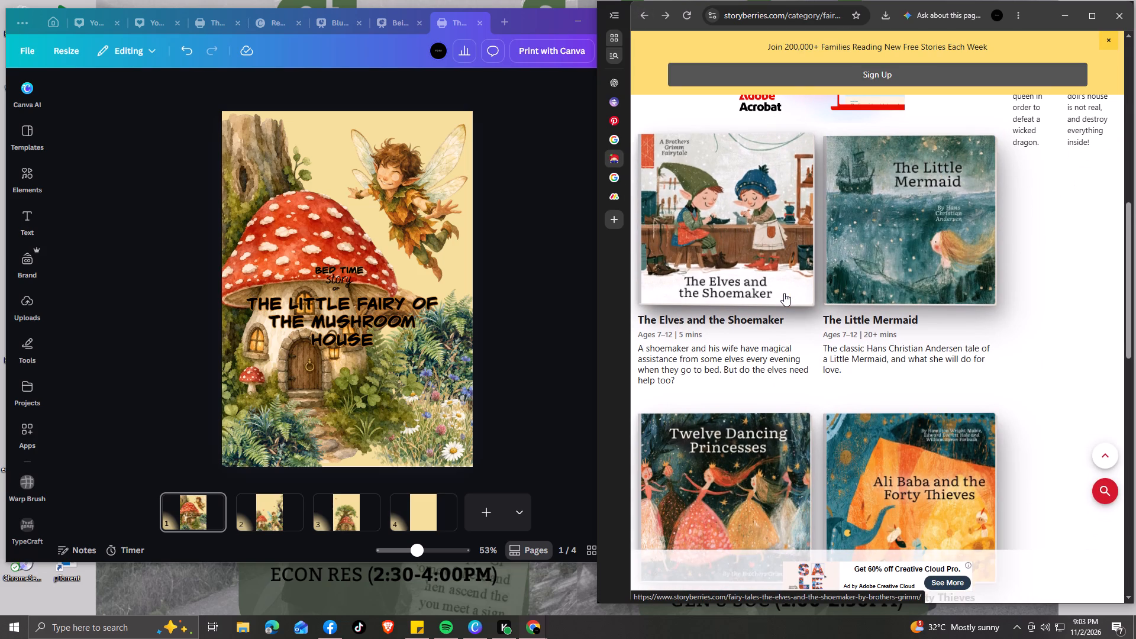
scroll(784, 293, down, 5)
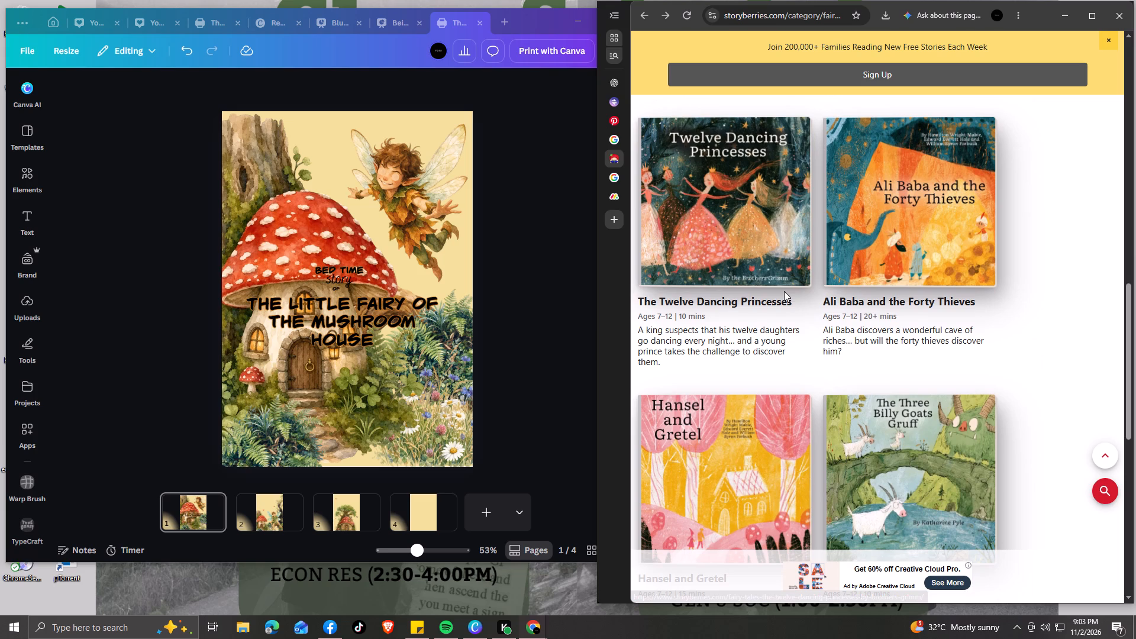
scroll(784, 291, down, 3)
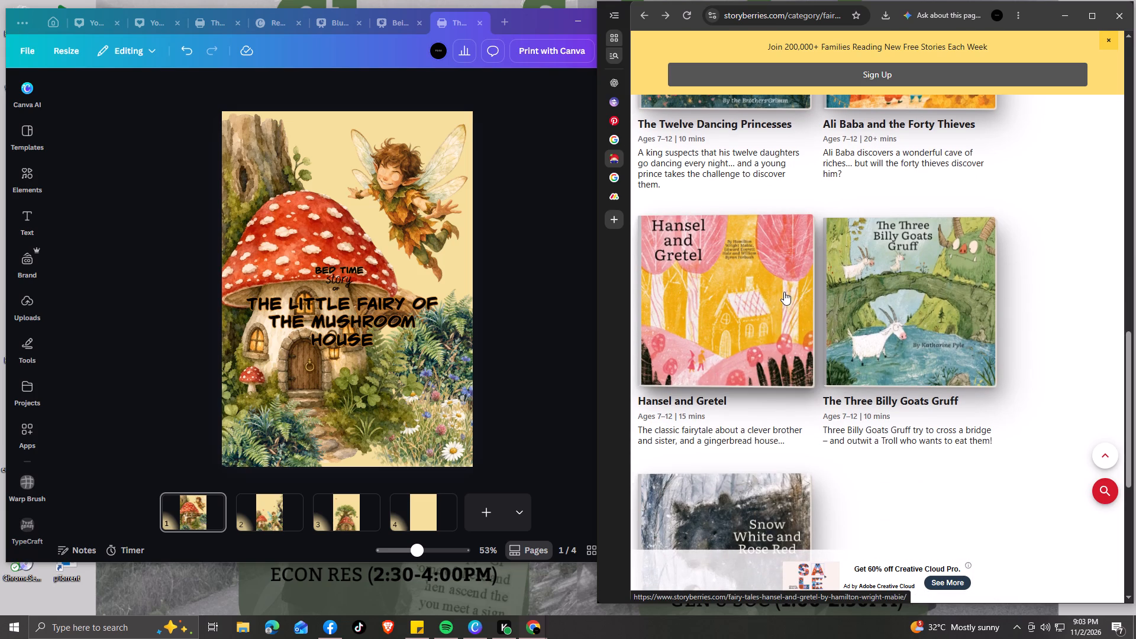
scroll(784, 292, down, 2)
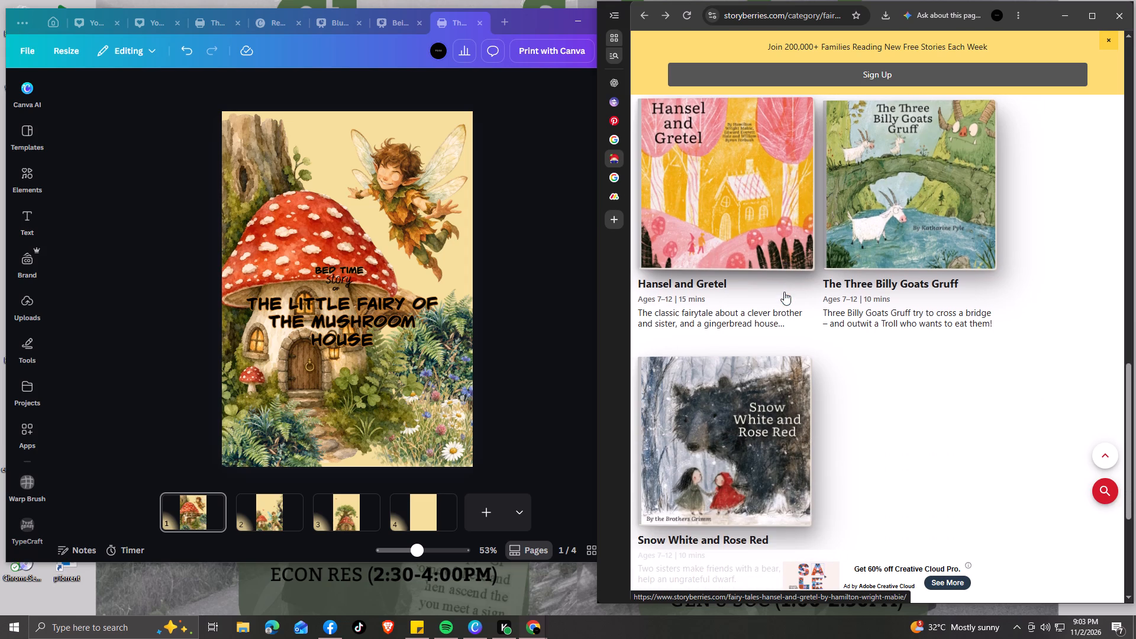
scroll(782, 282, up, 8)
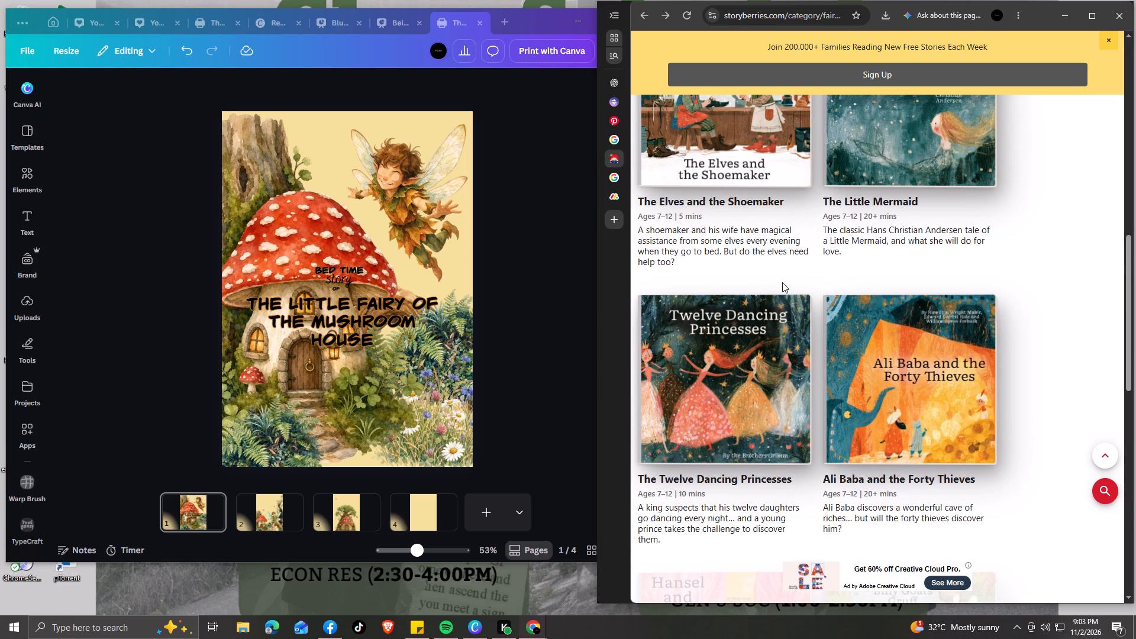
scroll(782, 282, up, 4)
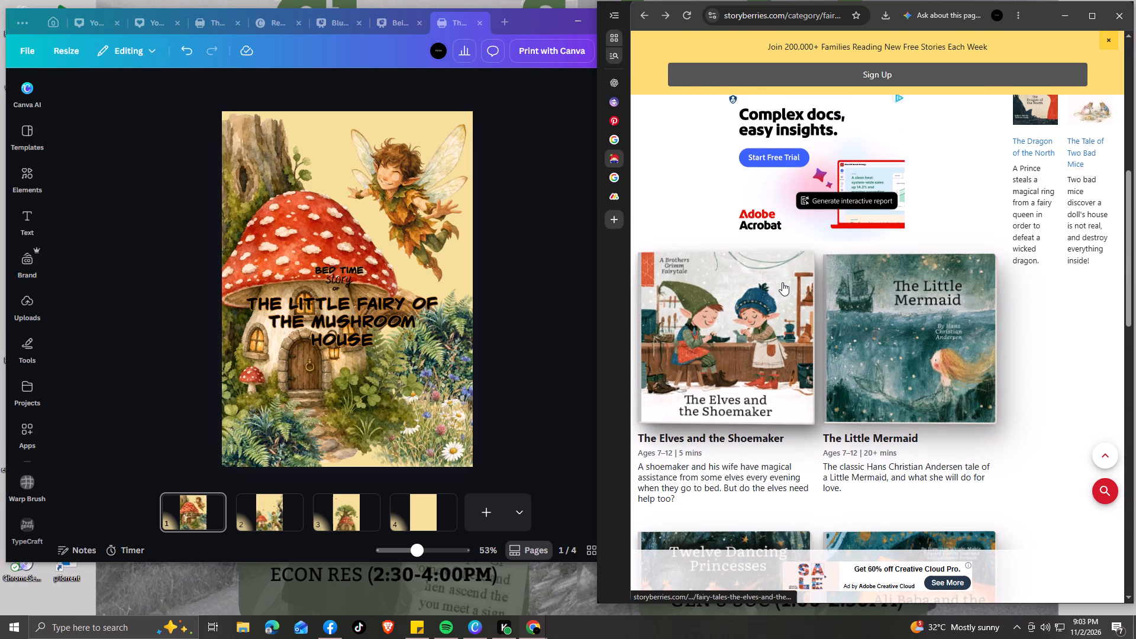
scroll(782, 282, down, 8)
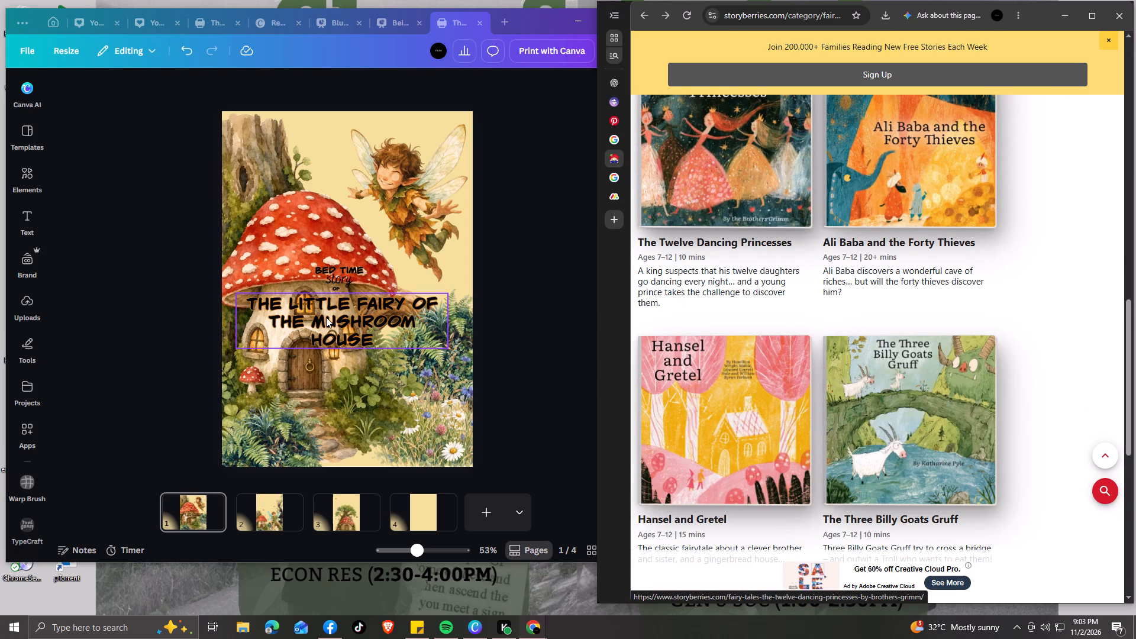
Browse the Storyberries fairy tale covers again for title placement to compare with the selected cover title.
click(337, 318)
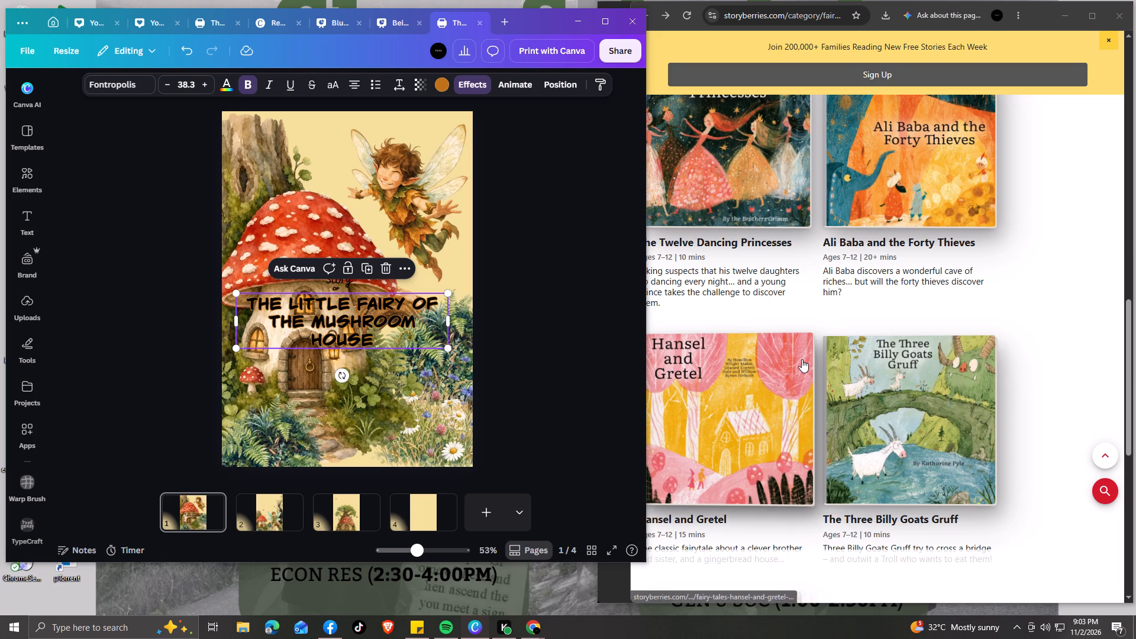
scroll(802, 359, up, 5)
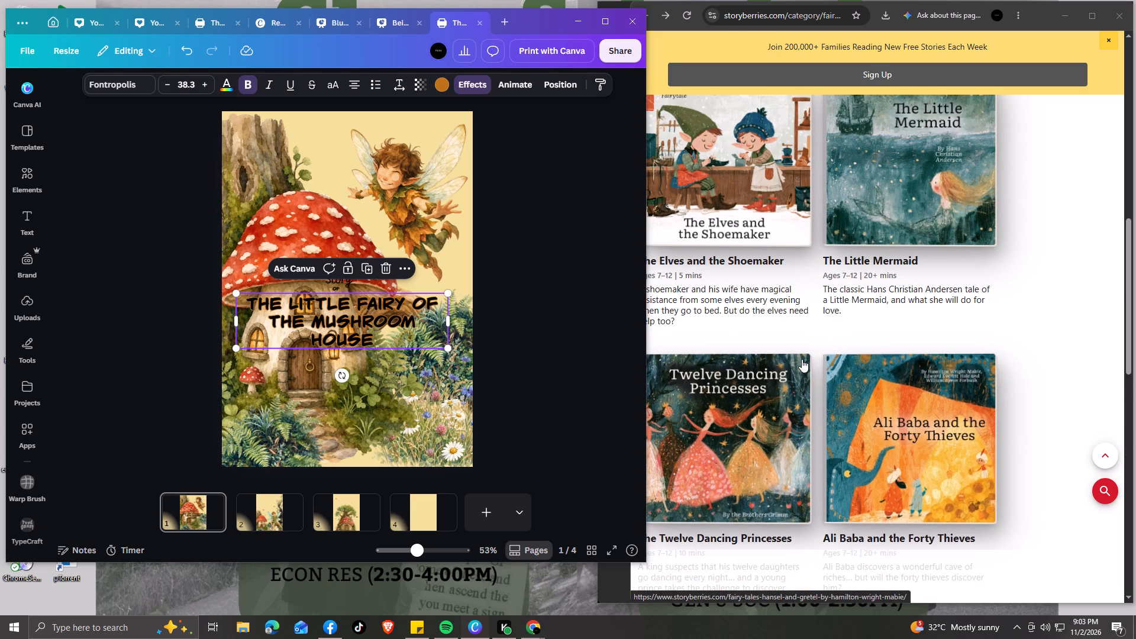
scroll(802, 359, up, 3)
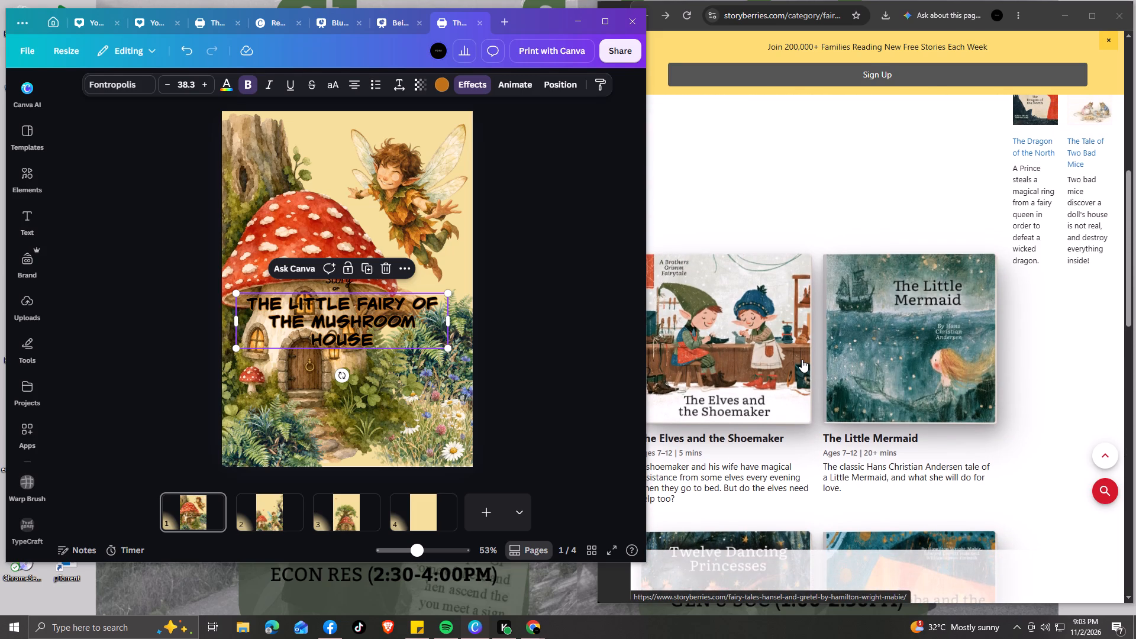
scroll(802, 359, down, 5)
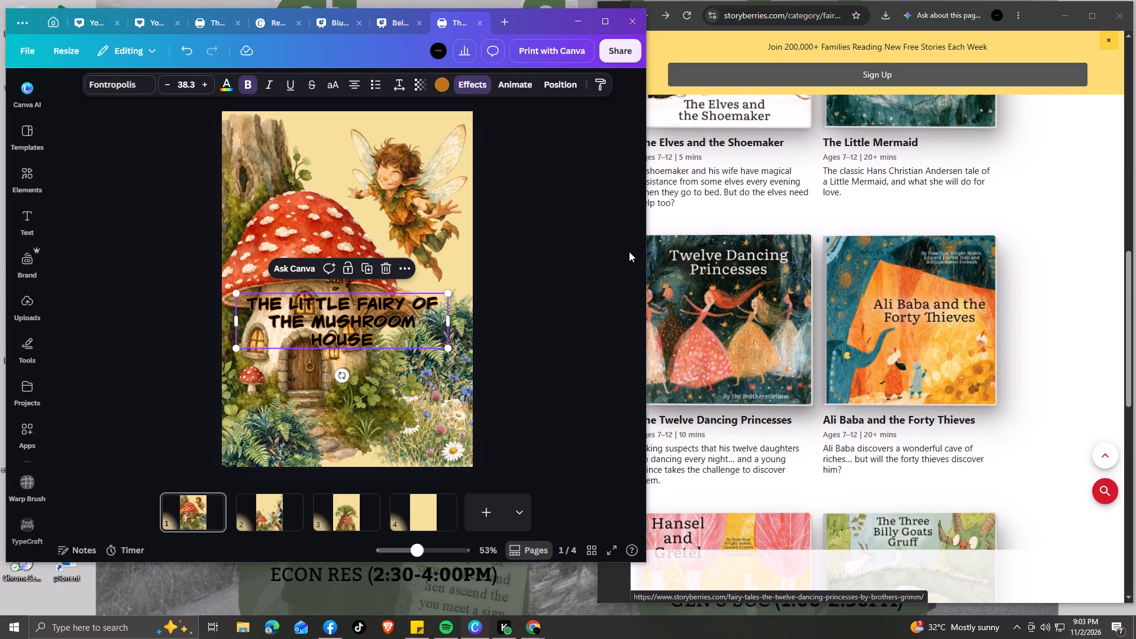
Shrink the cover title "The Little Fairy of the Mushroom House" to font size 24.4 and narrow its text box around the lettering.
click(603, 27)
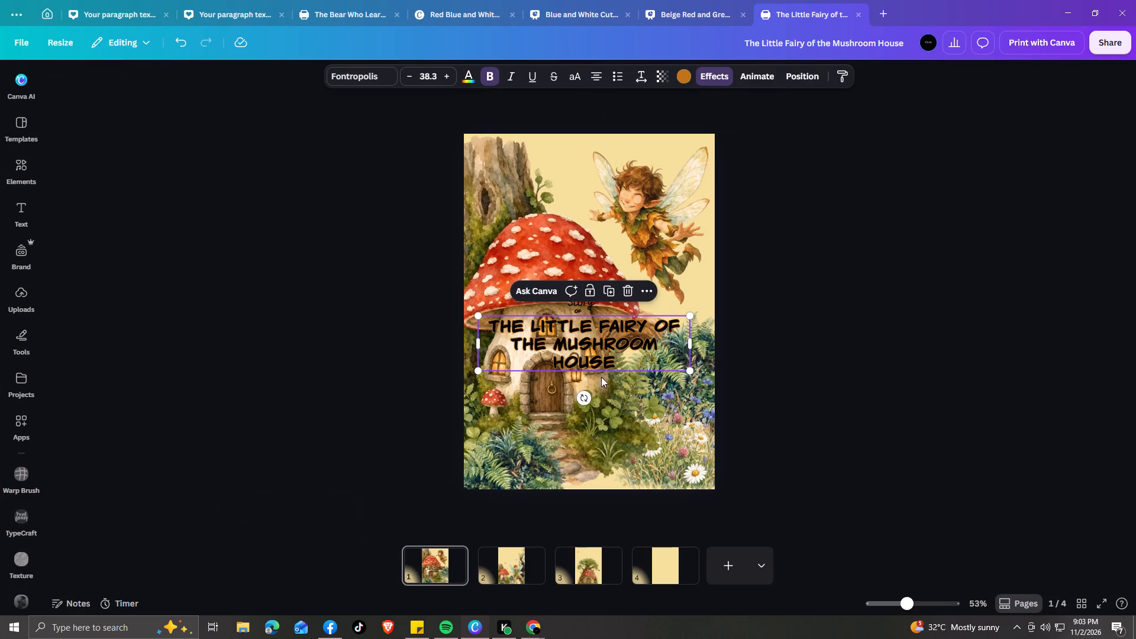
drag(907, 608, 939, 608)
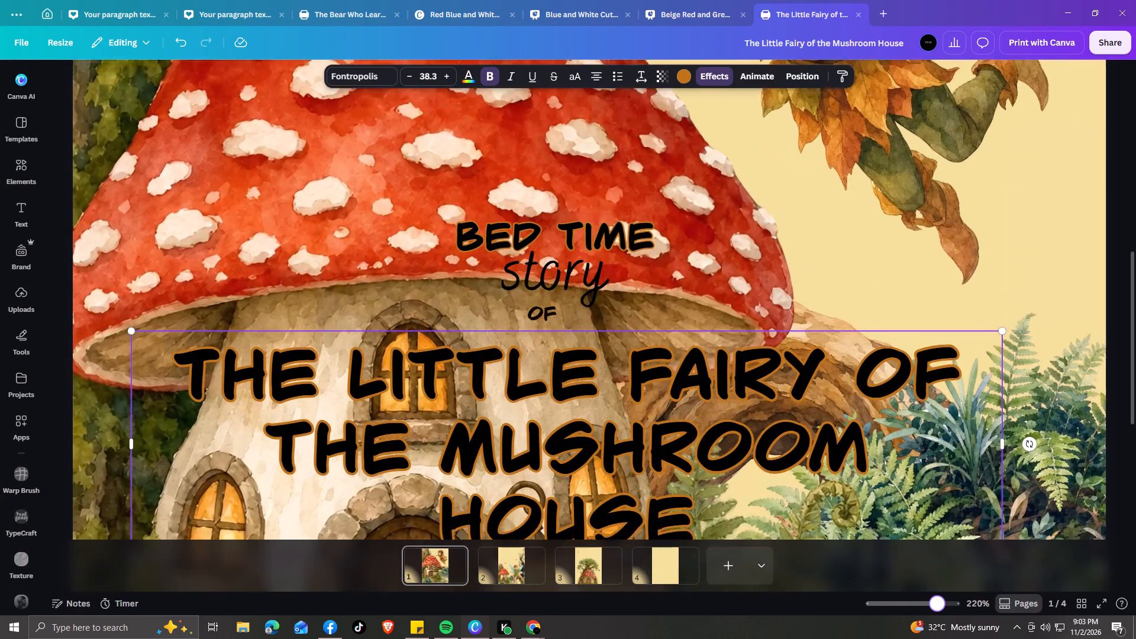
drag(939, 608, 918, 607)
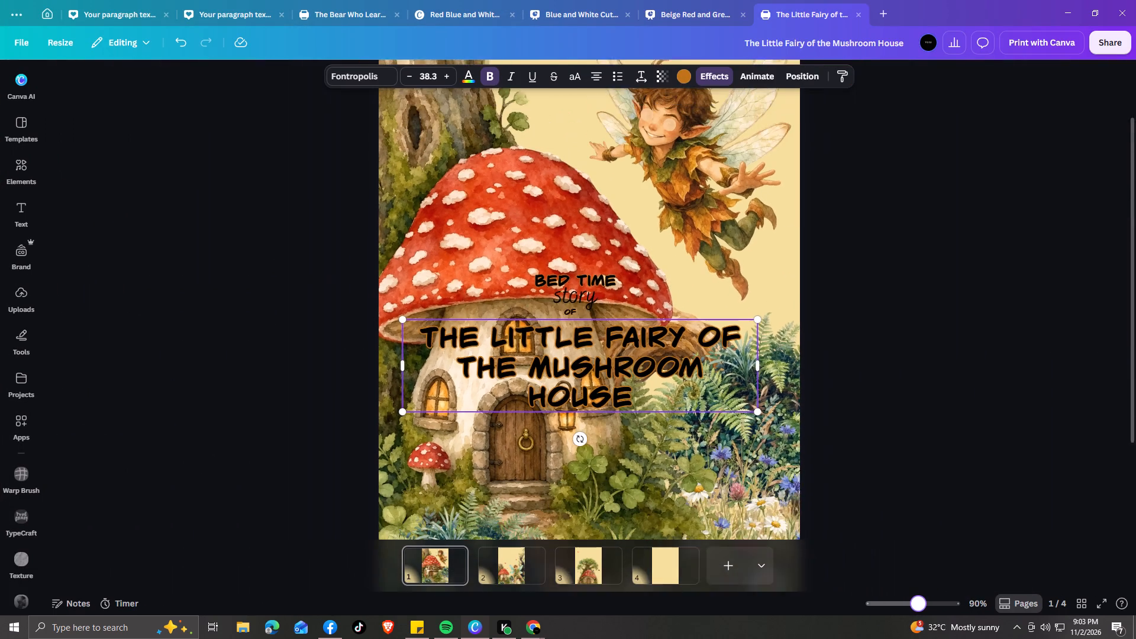
drag(918, 607, 921, 607)
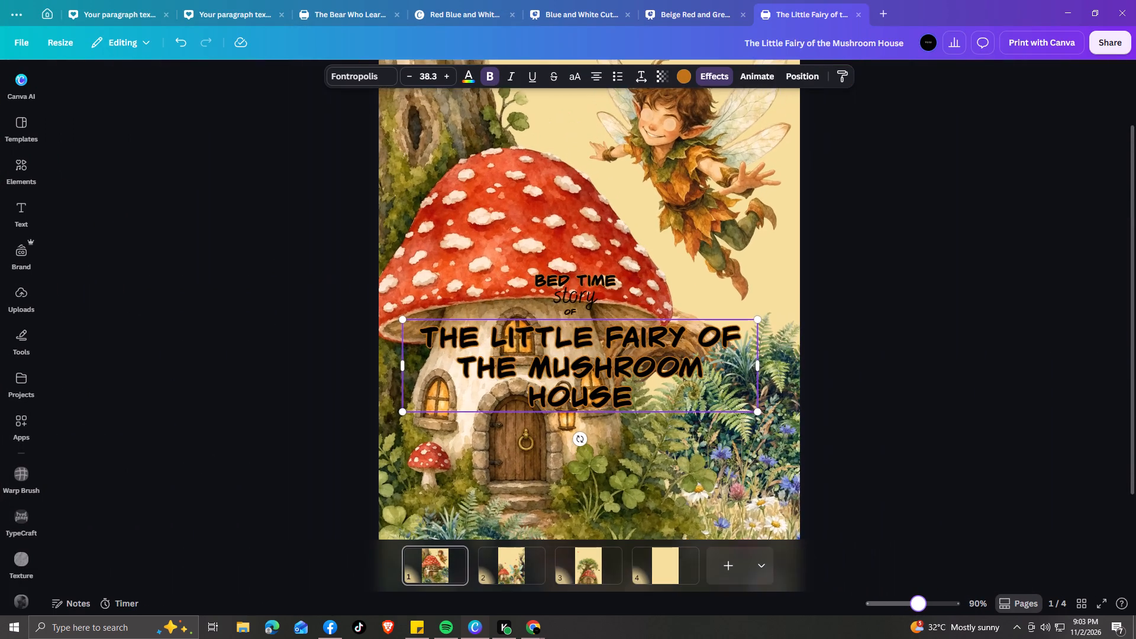
drag(921, 607, 923, 607)
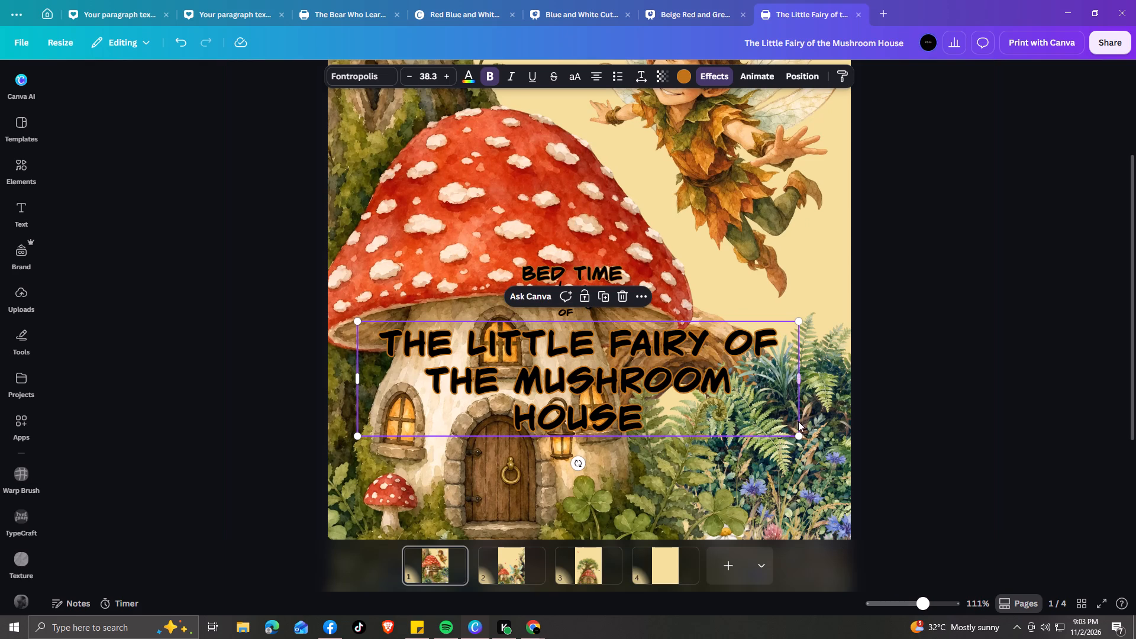
drag(800, 435, 657, 420)
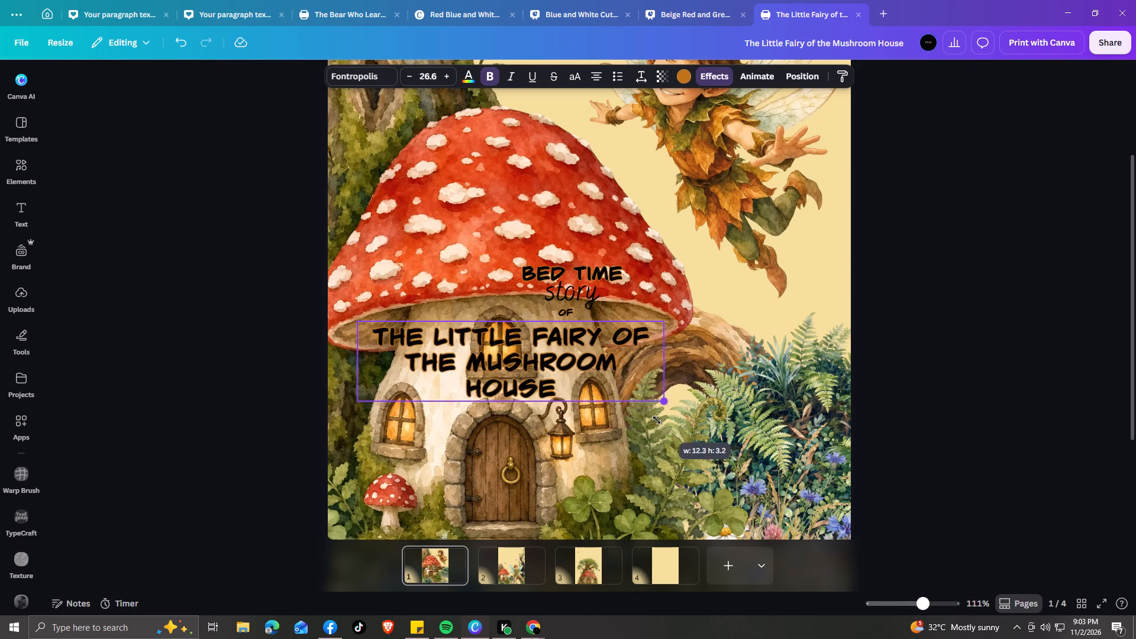
drag(657, 420, 633, 417)
drag(641, 357, 637, 357)
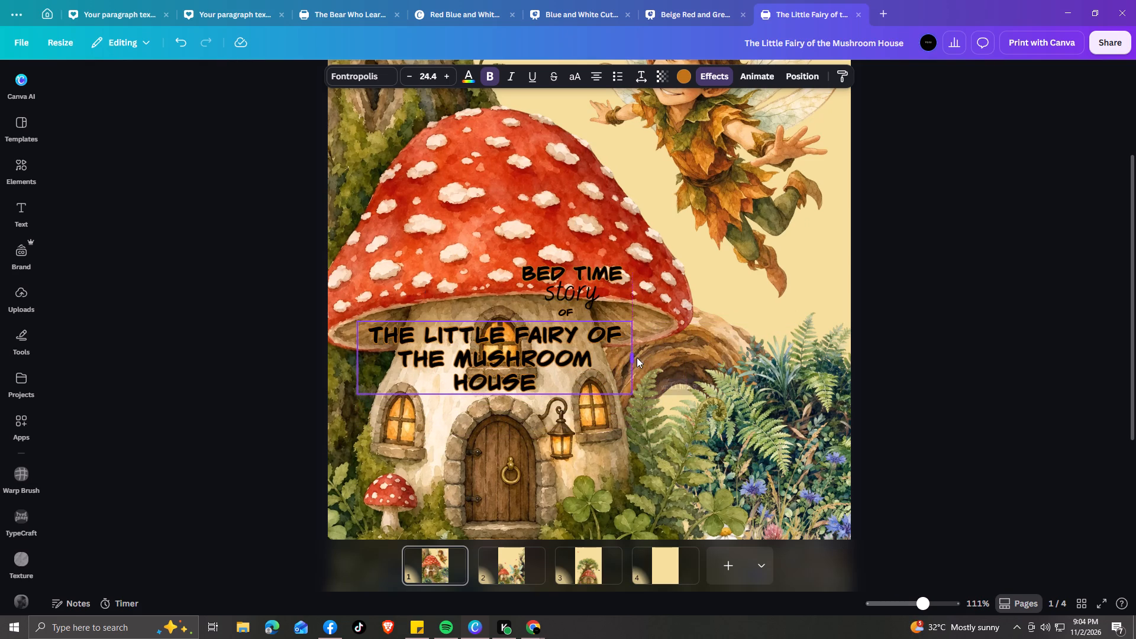
drag(637, 357, 621, 356)
Enlarge the cover title to font size 26.6 and move it up onto the red mushroom cap.
click(616, 311)
click(542, 350)
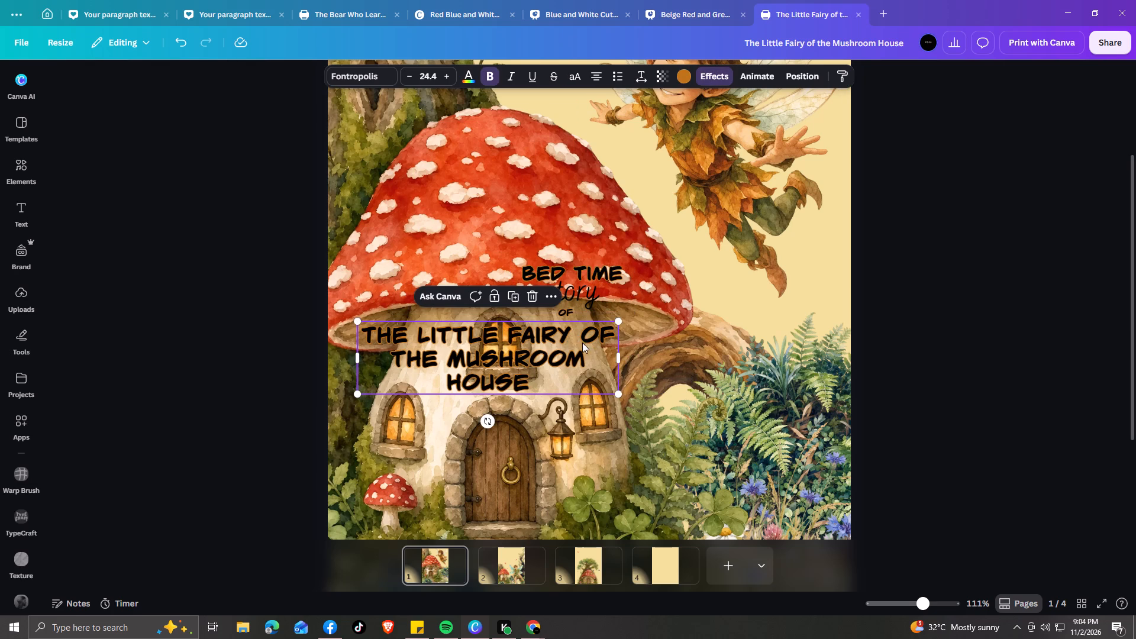
drag(620, 315, 629, 303)
click(512, 364)
drag(621, 321, 622, 308)
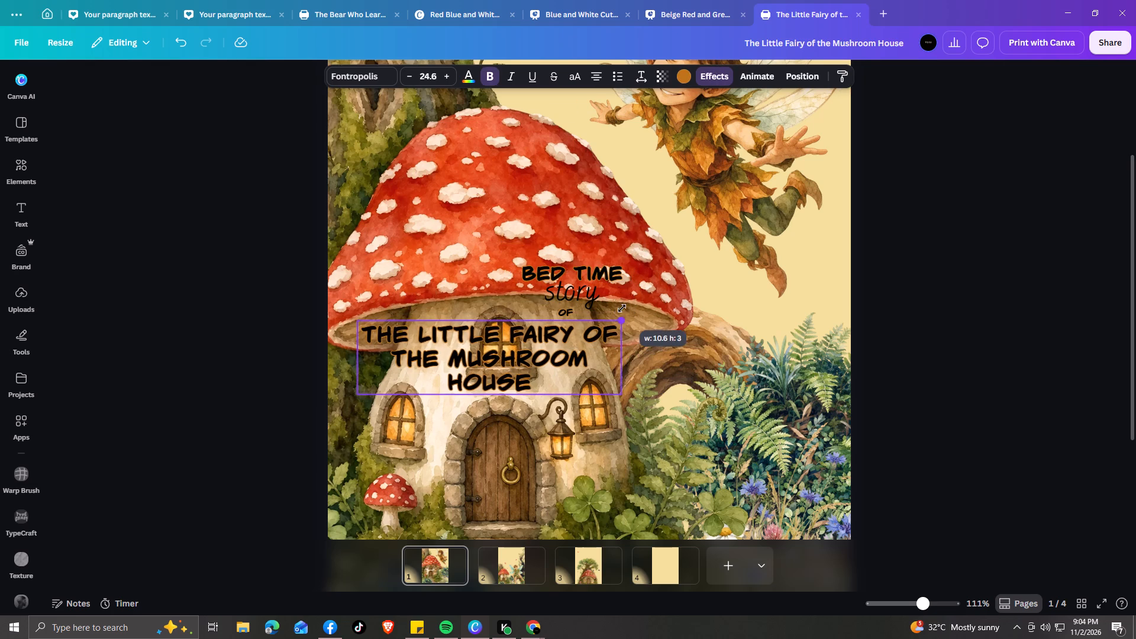
drag(622, 308, 641, 299)
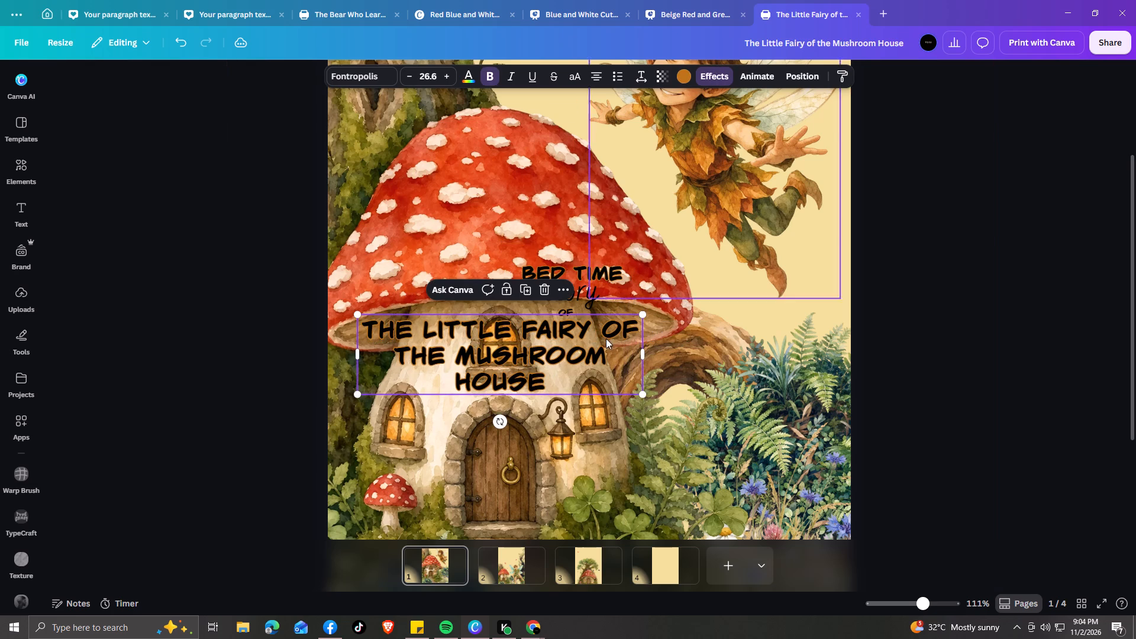
drag(543, 360, 550, 211)
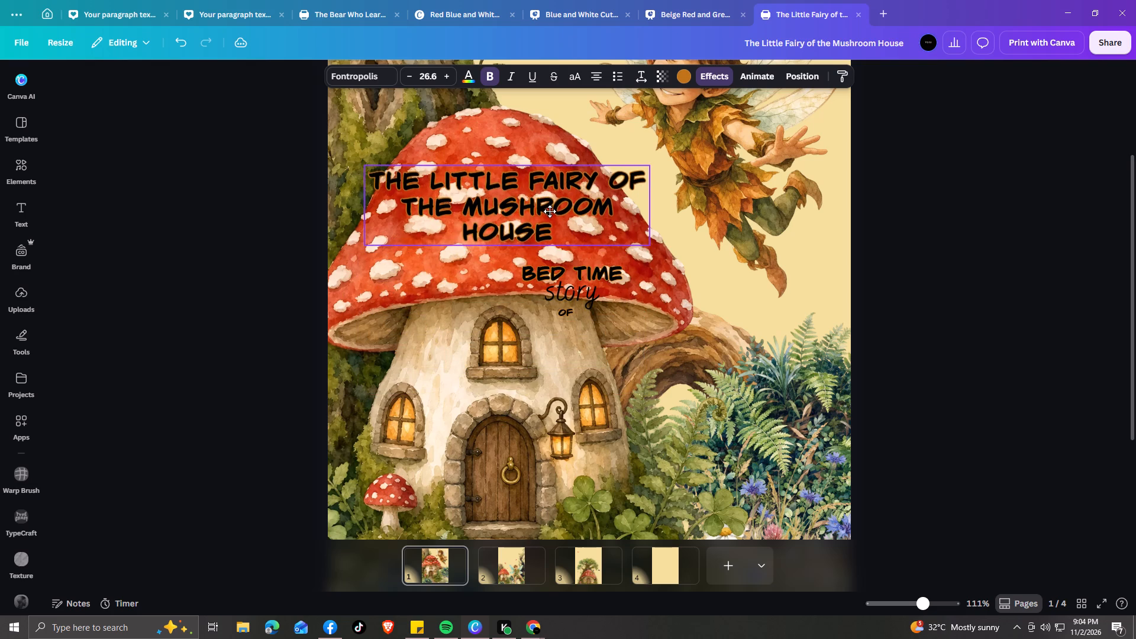
drag(550, 211, 547, 235)
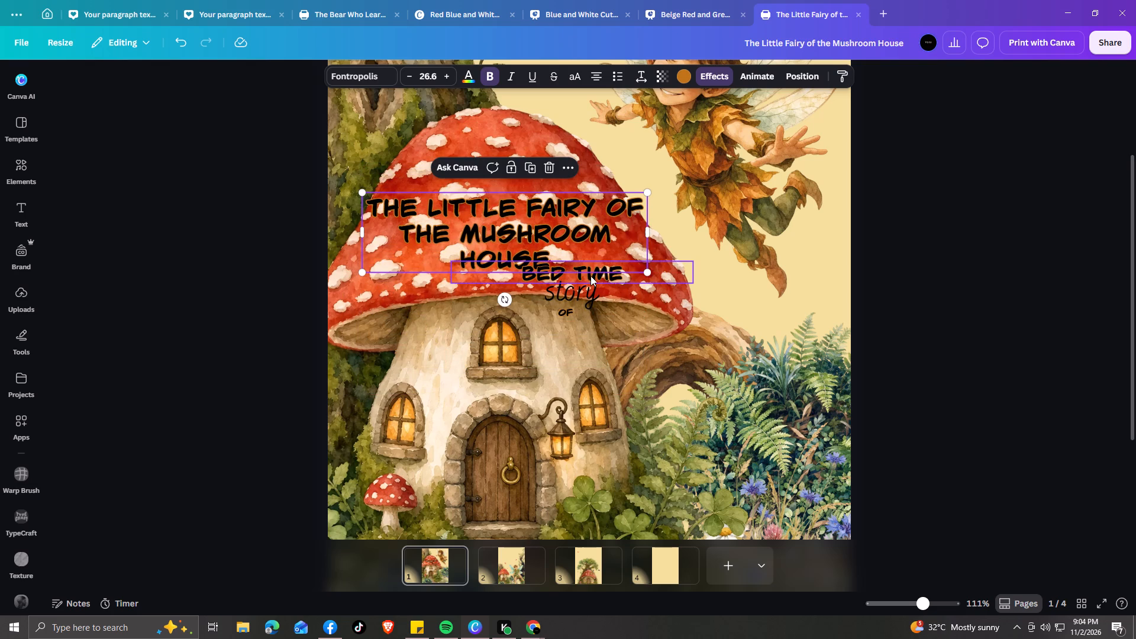
Move "story" and "BED TIME" off the mushroom cap onto the ferns beside the house, with "BED TIME" directly above "story".
click(595, 276)
click(599, 271)
click(599, 269)
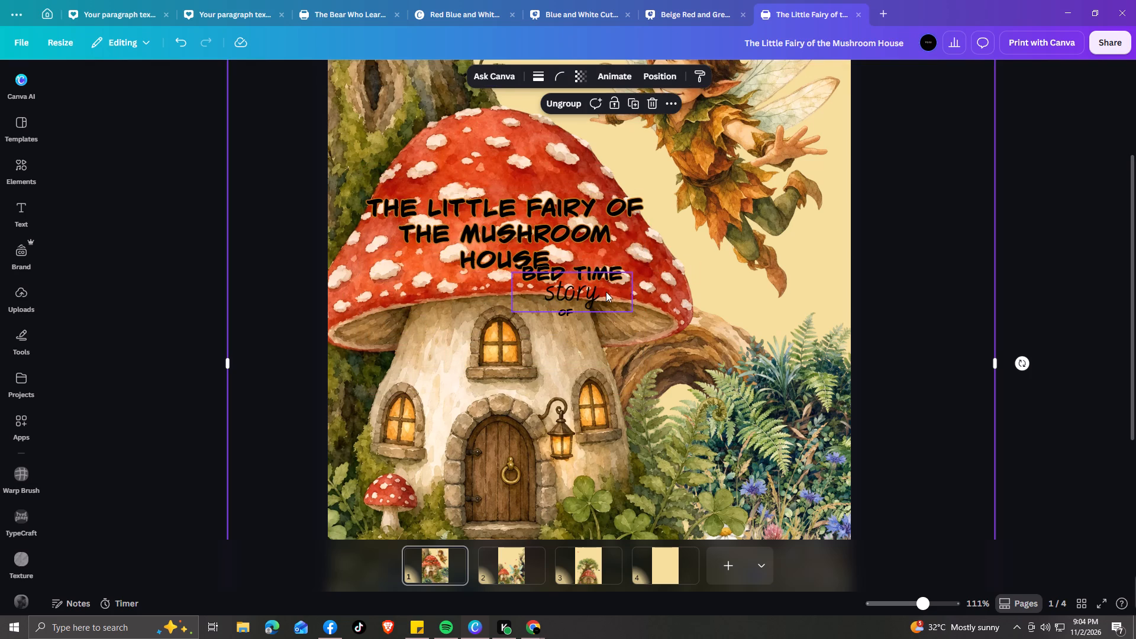
drag(606, 293, 636, 348)
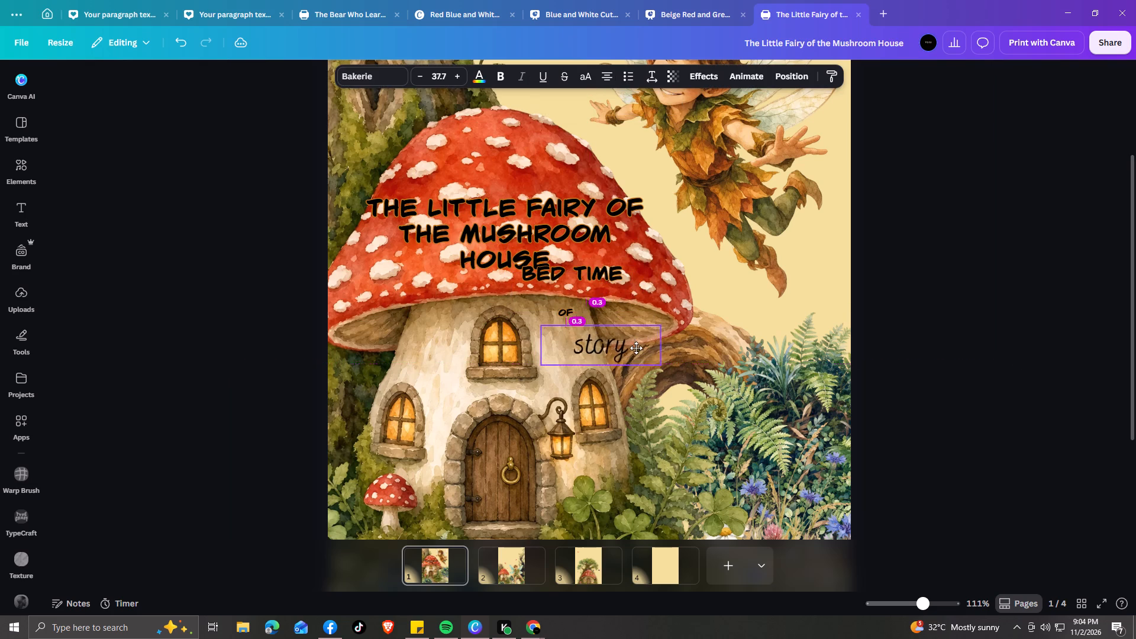
drag(636, 348, 786, 466)
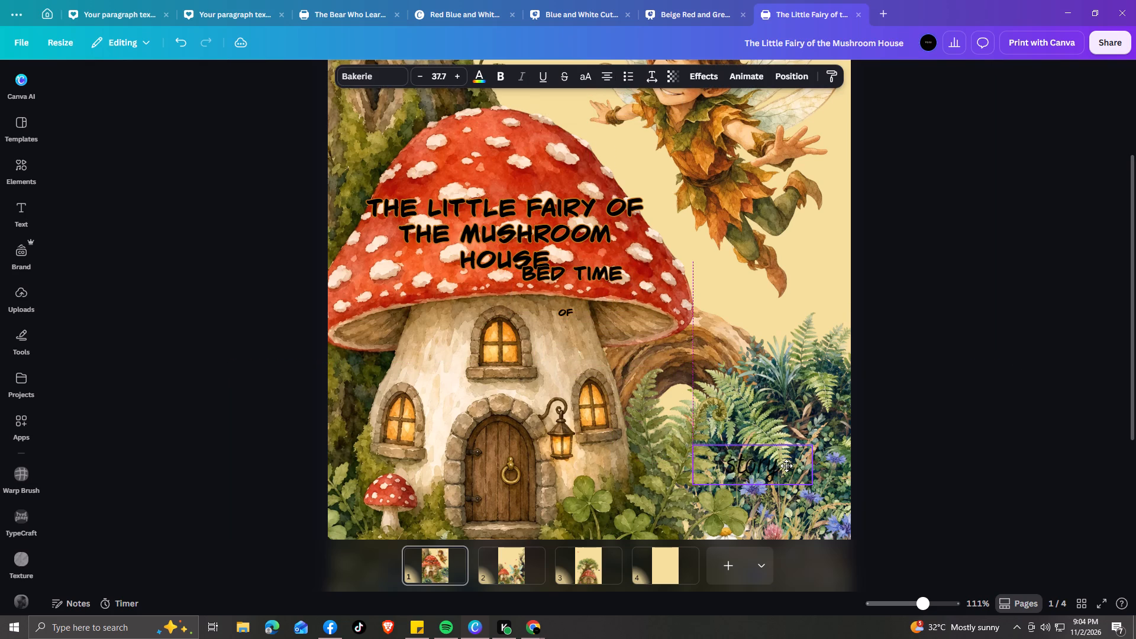
drag(786, 466, 783, 466)
drag(577, 273, 753, 444)
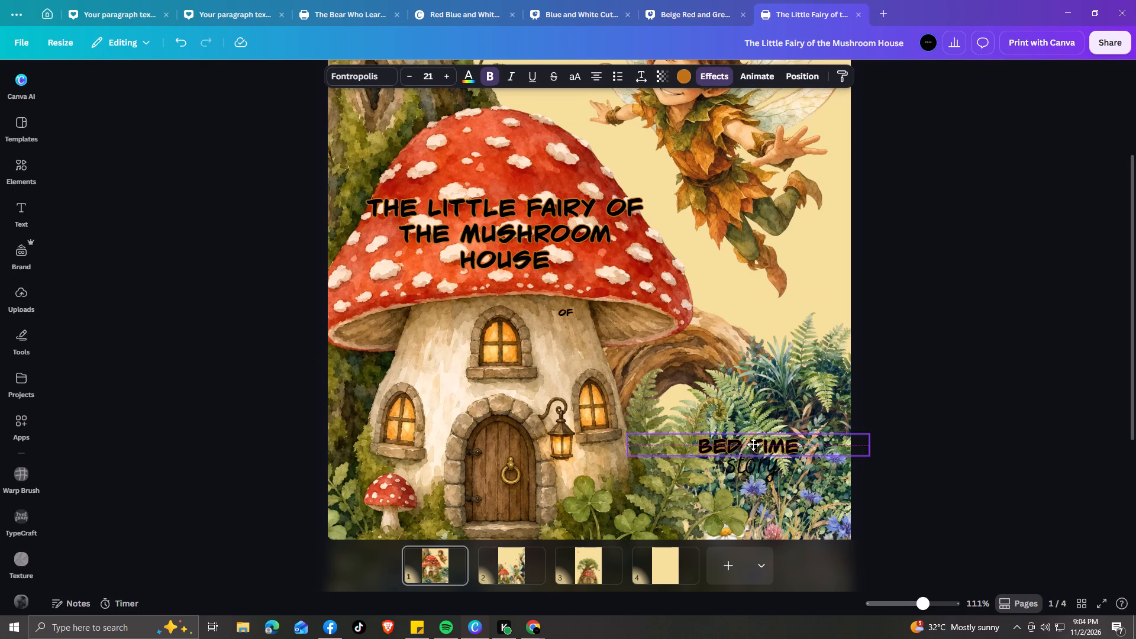
drag(753, 444, 752, 444)
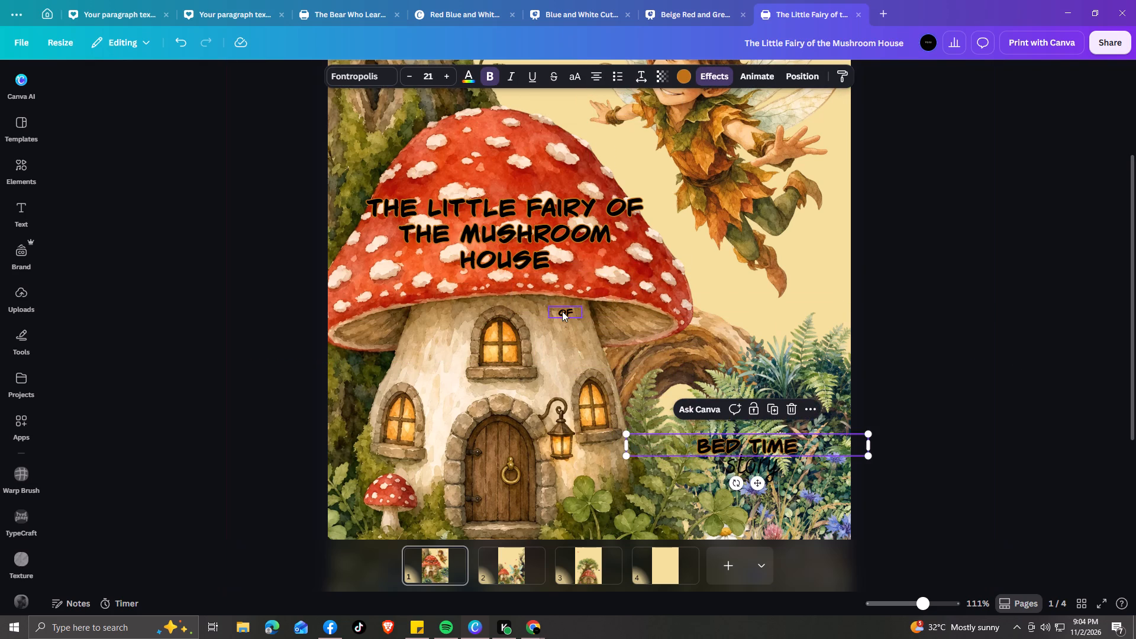
Remove the small "of" text from the cover.
click(562, 311)
drag(570, 312, 579, 330)
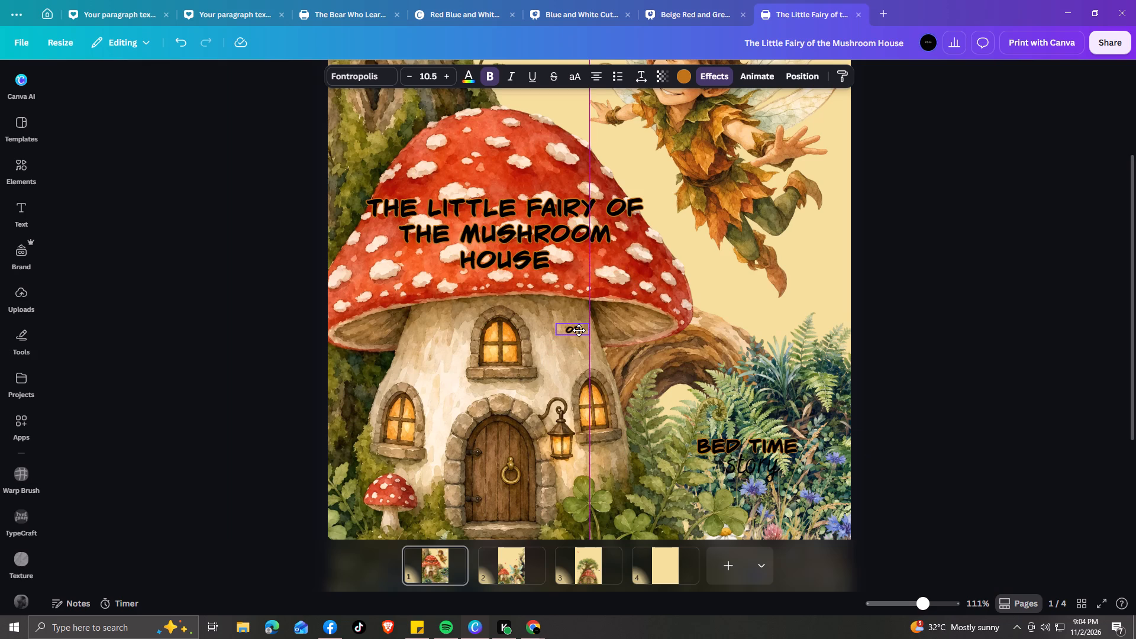
drag(579, 330, 579, 364)
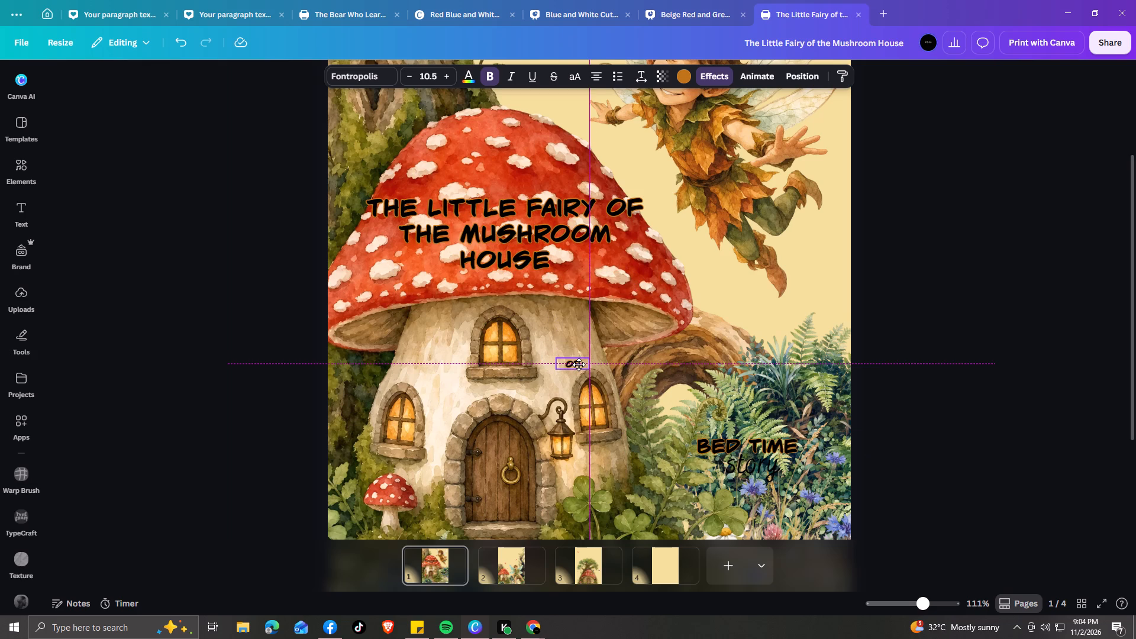
drag(579, 364, 579, 369)
click(615, 340)
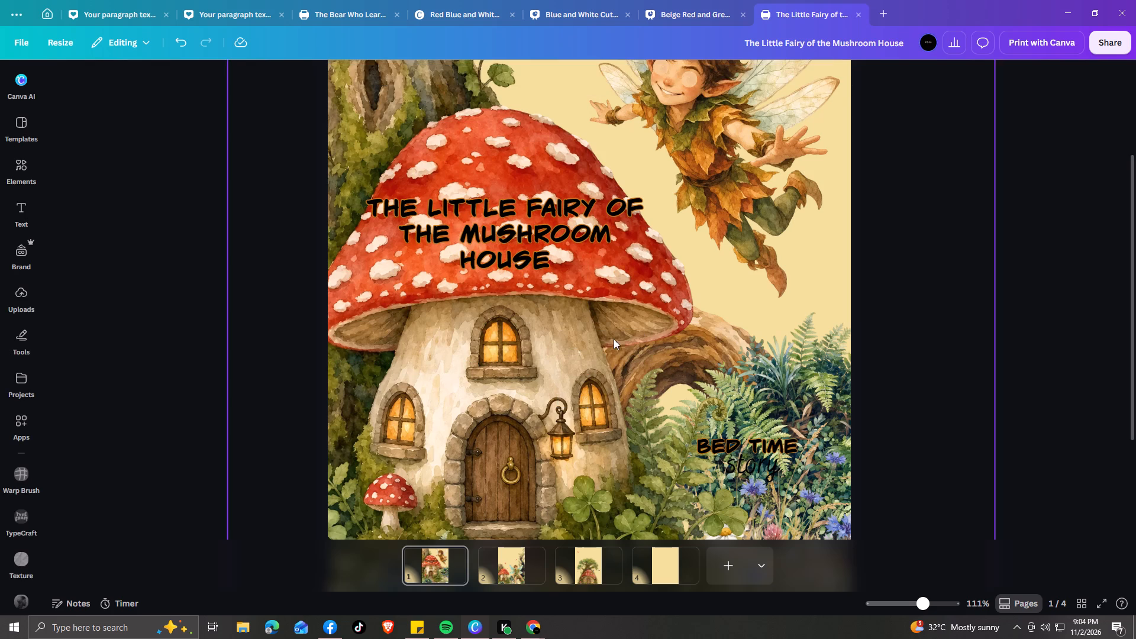
Move "story" and "BED TIME" down to the bottom of the cover, stacked between the stone path and the daisies.
drag(916, 601, 908, 602)
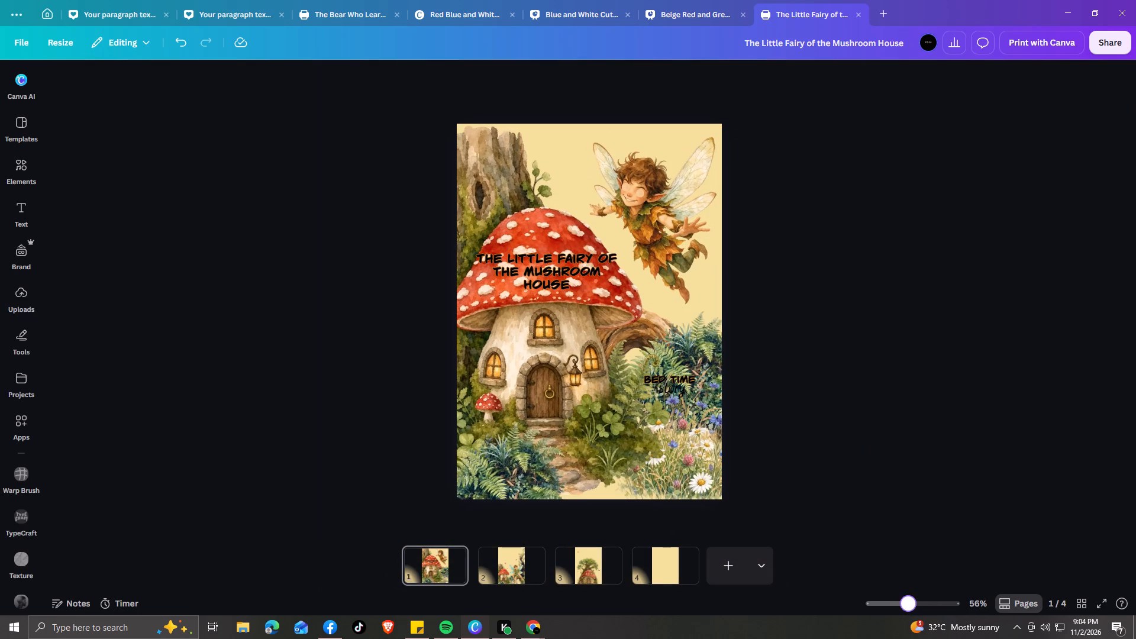
drag(908, 602, 911, 603)
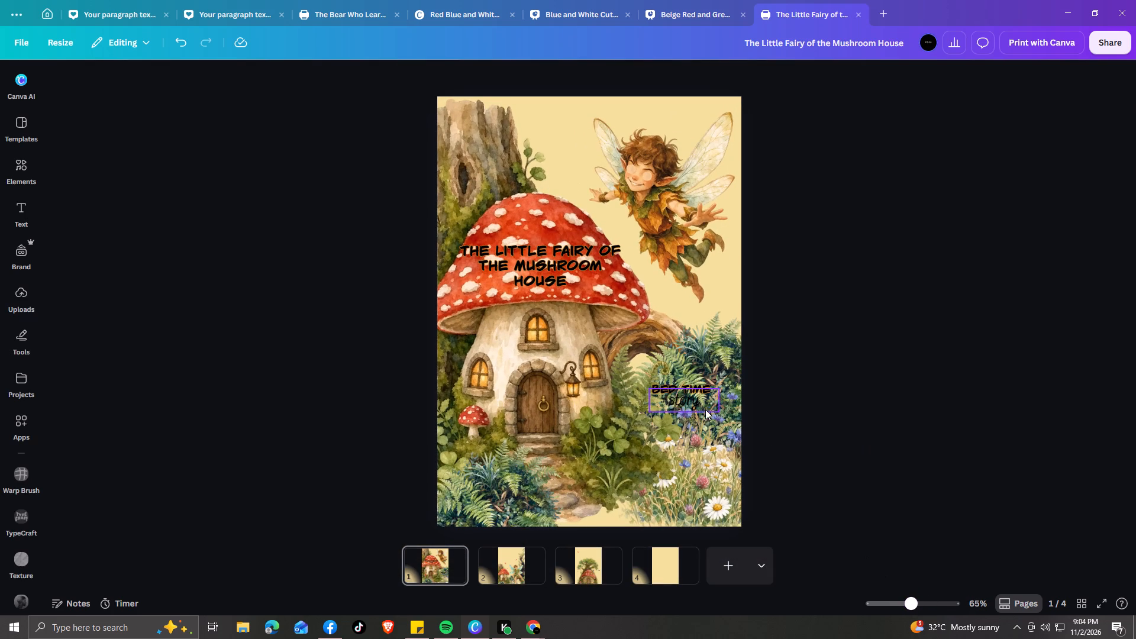
click(697, 402)
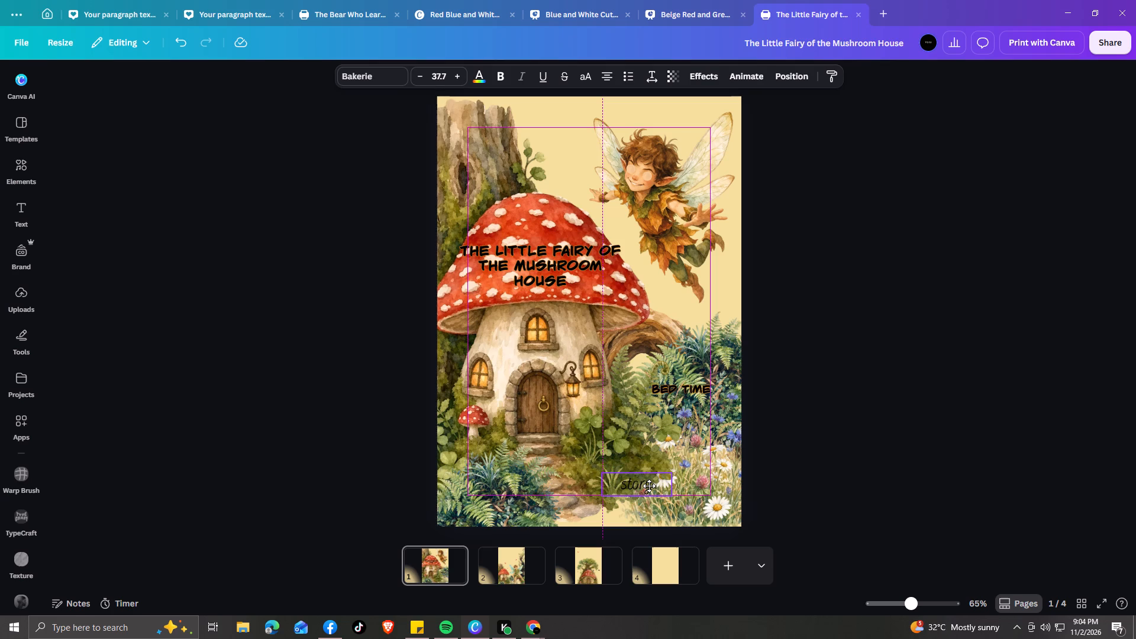
drag(685, 385, 643, 469)
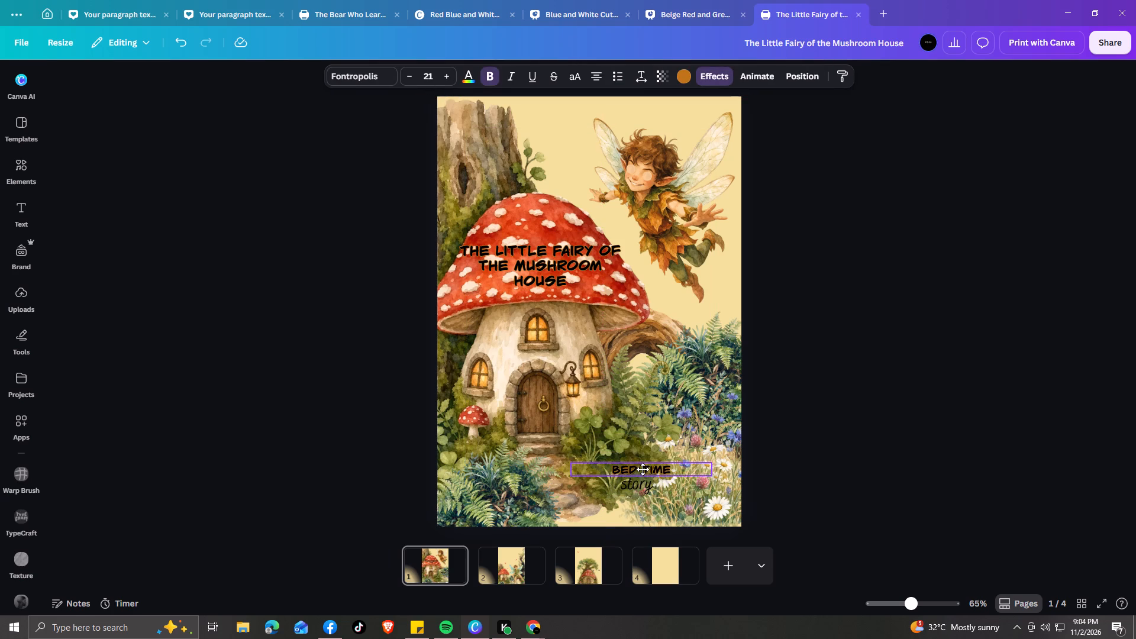
drag(643, 469, 642, 470)
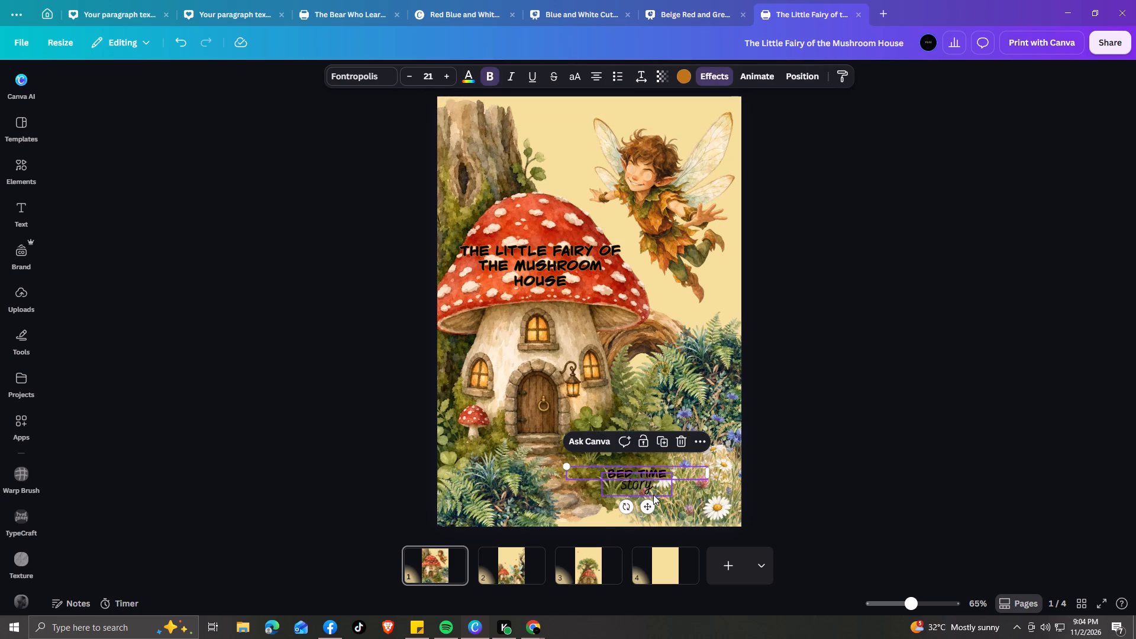
Duplicate the "story" text just below itself and change the copy to "by VOSASO", widened to fit on one line.
click(653, 488)
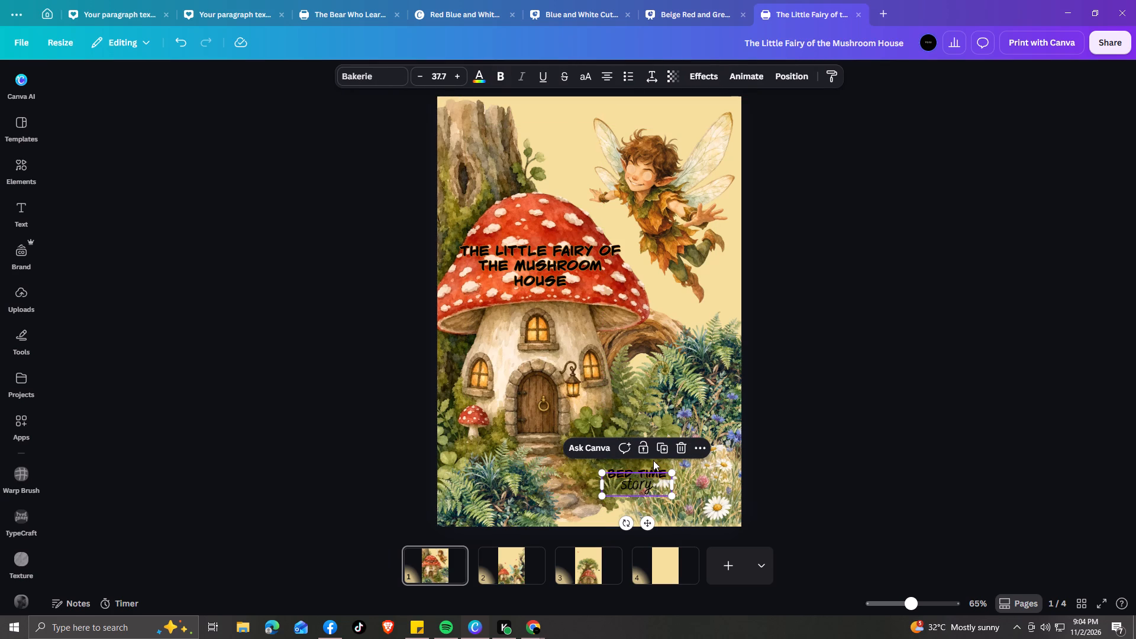
key(ctrl+d)
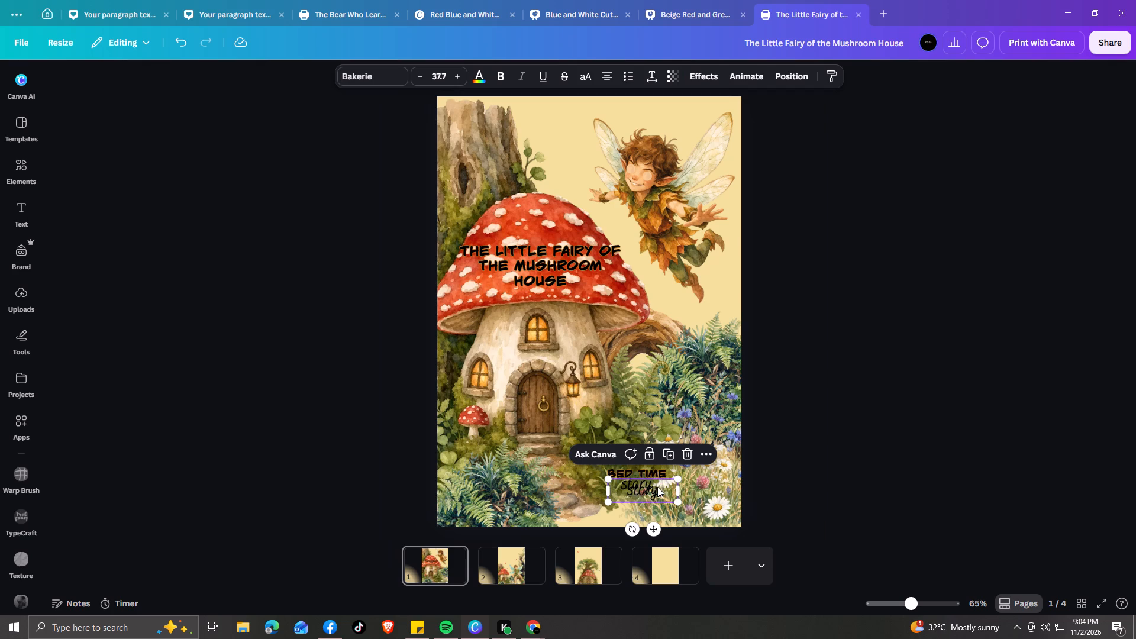
drag(657, 494, 658, 504)
click(661, 504)
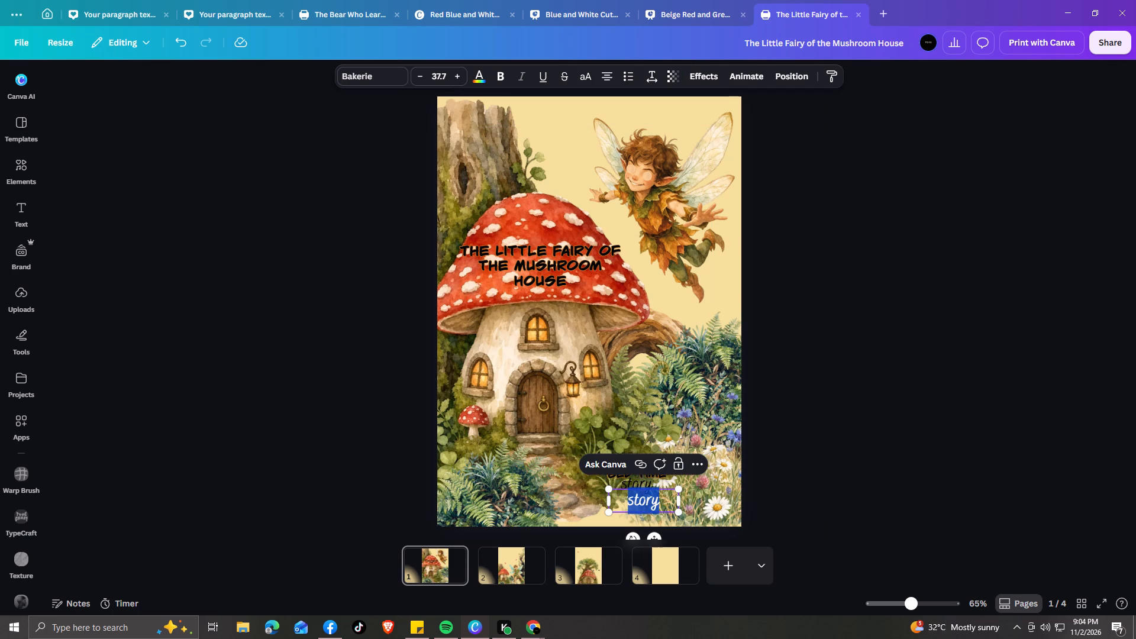
text(by)
key(space)
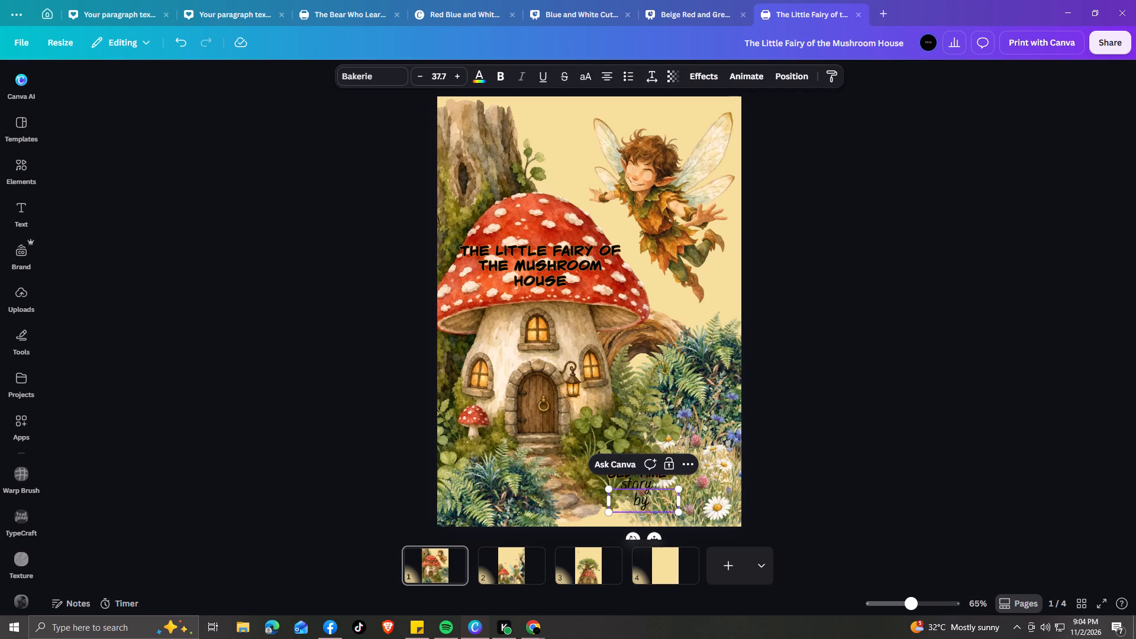
text(VB)
key(BackSpace)
text(OSA)
text(SO)
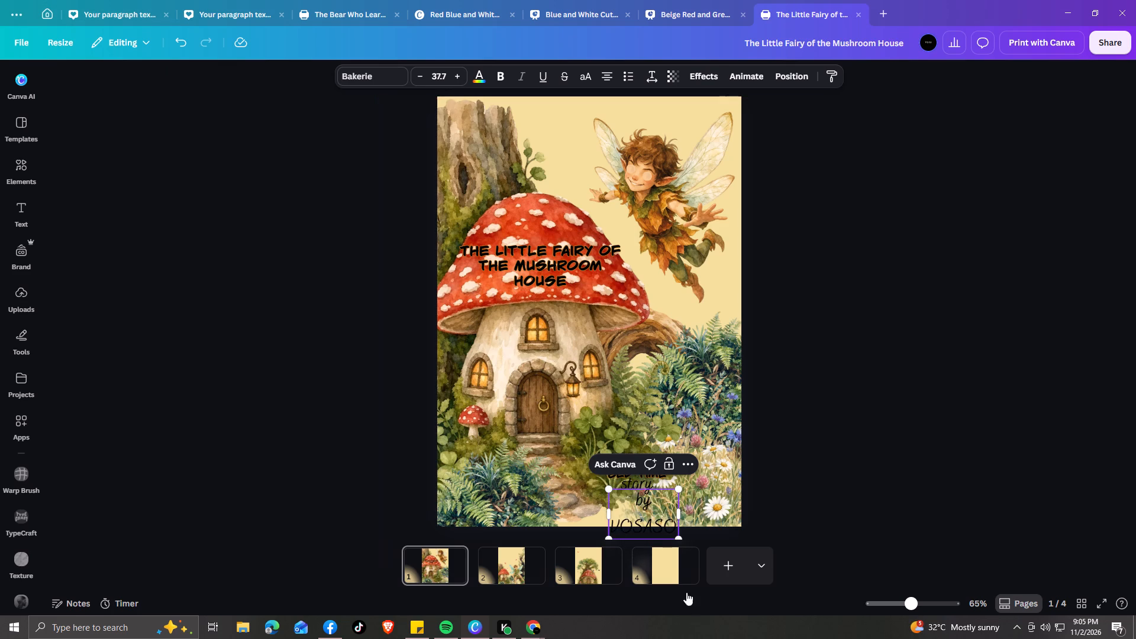
drag(680, 515, 715, 509)
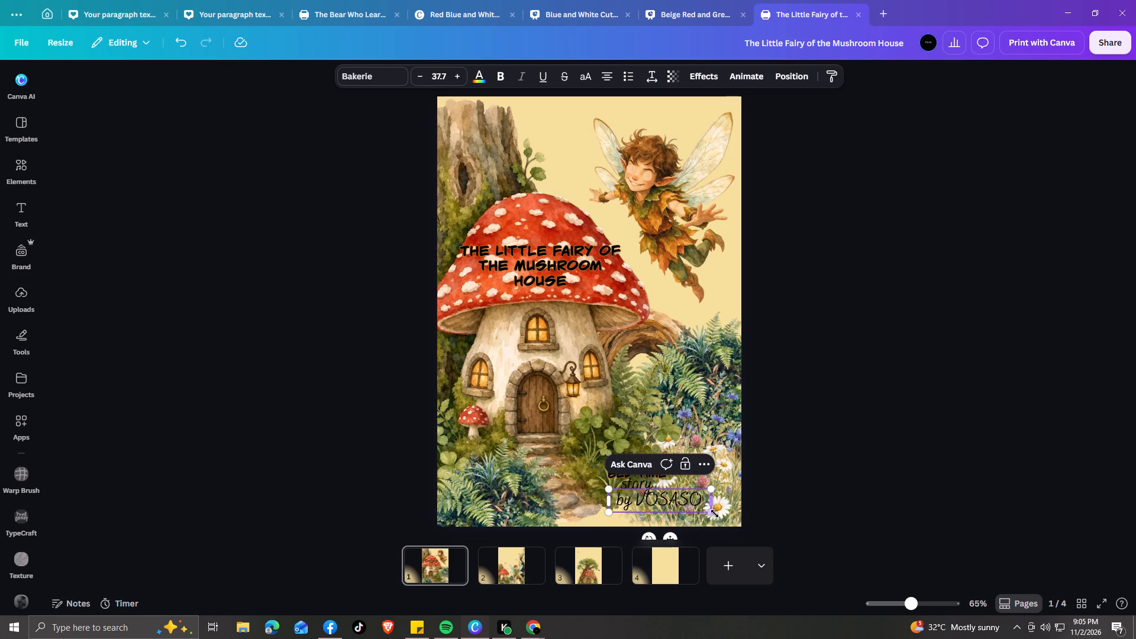
Shrink the "by VOSASO" byline to font size 19.8 and centre it directly beneath "story".
drag(710, 514, 670, 504)
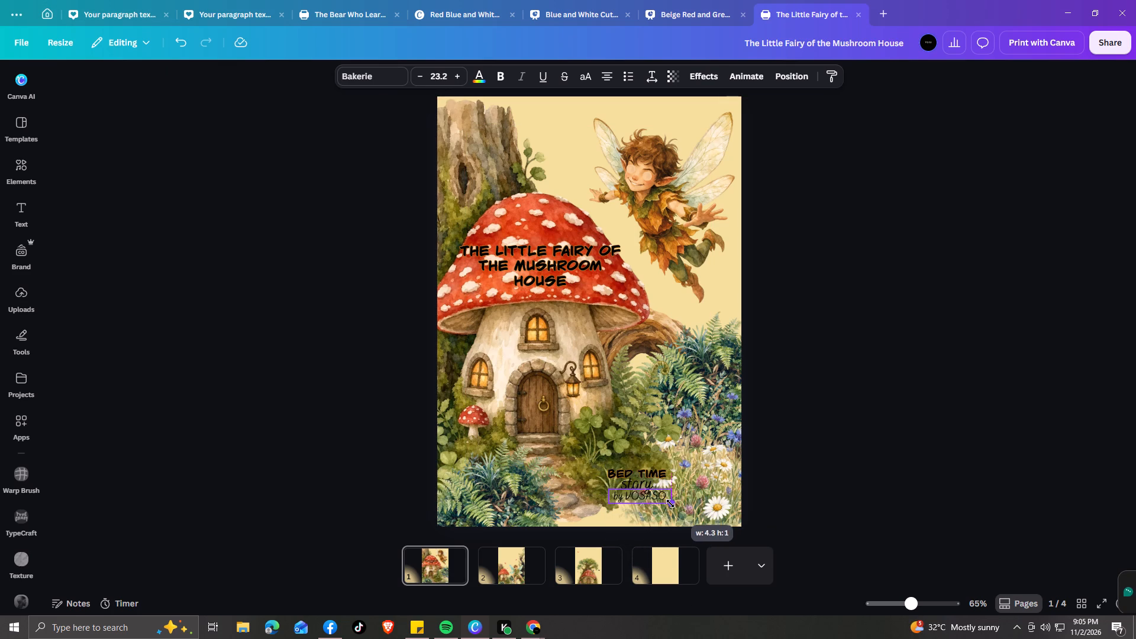
drag(670, 504, 657, 501)
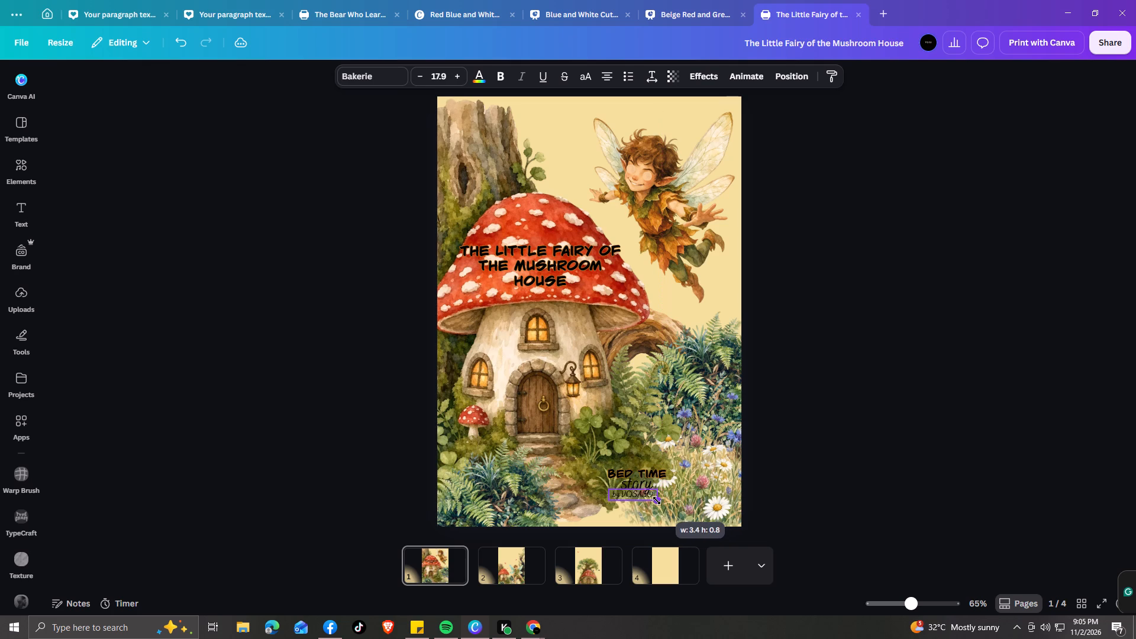
drag(657, 501, 660, 501)
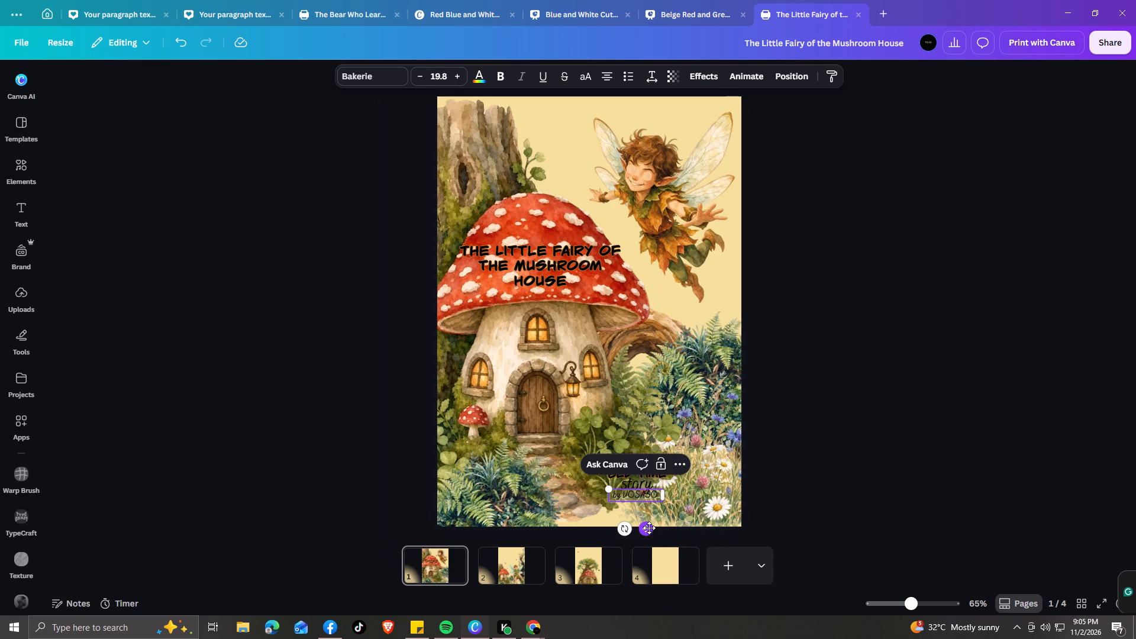
click(649, 528)
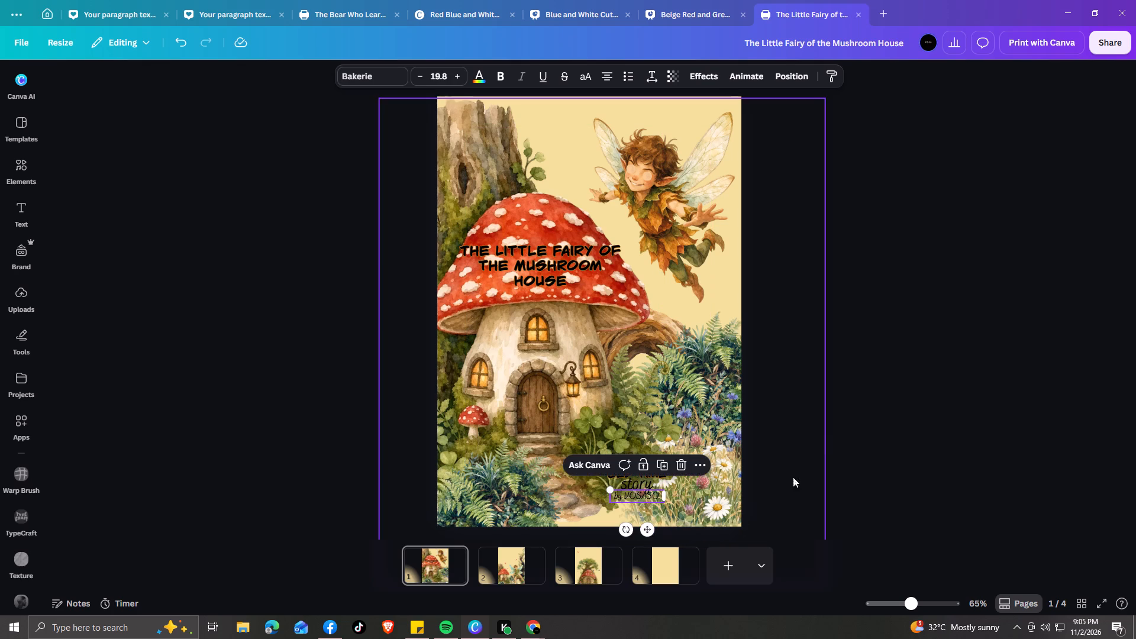
click(832, 447)
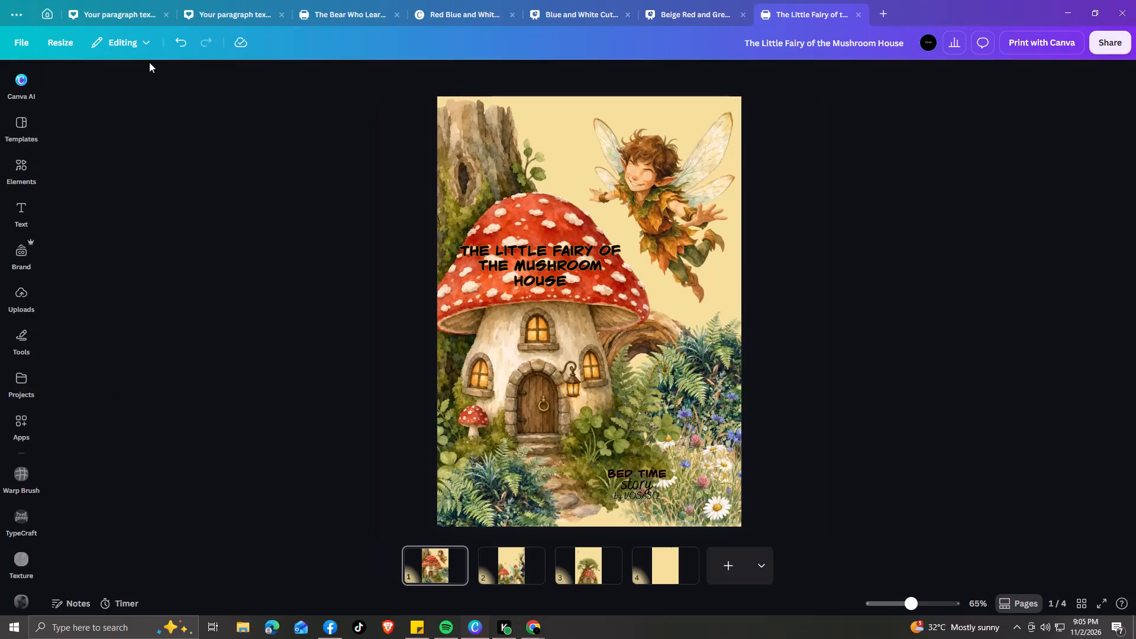
Copy the byline and revert the cover to the earlier layout with "BED TIME", "story" and "of" stacked above the large title.
click(619, 499)
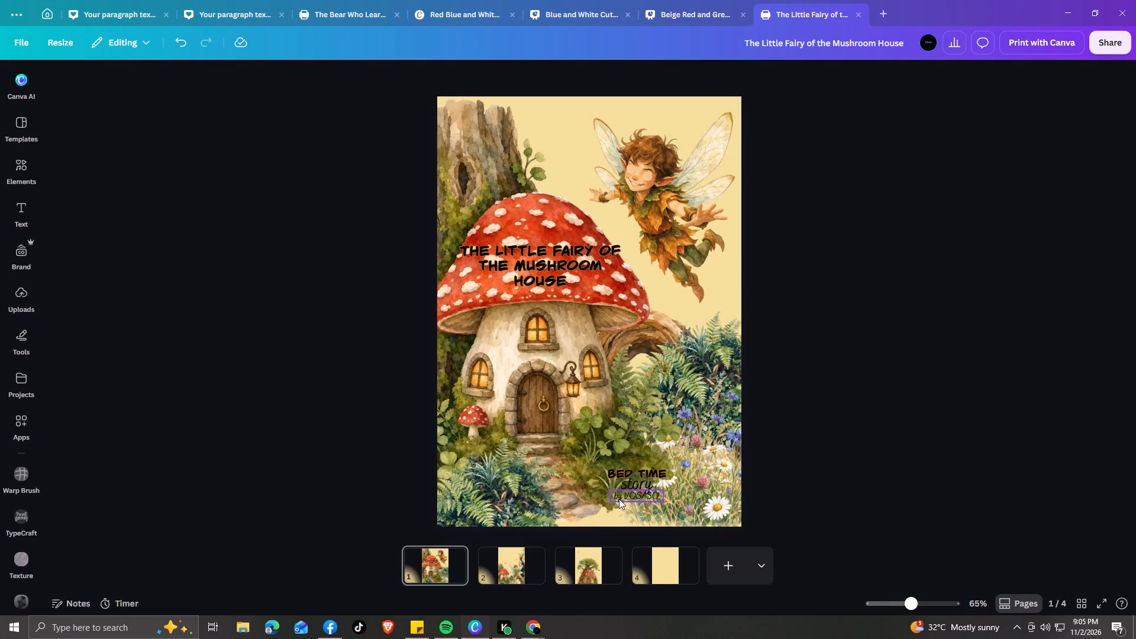
key(ctrl+c)
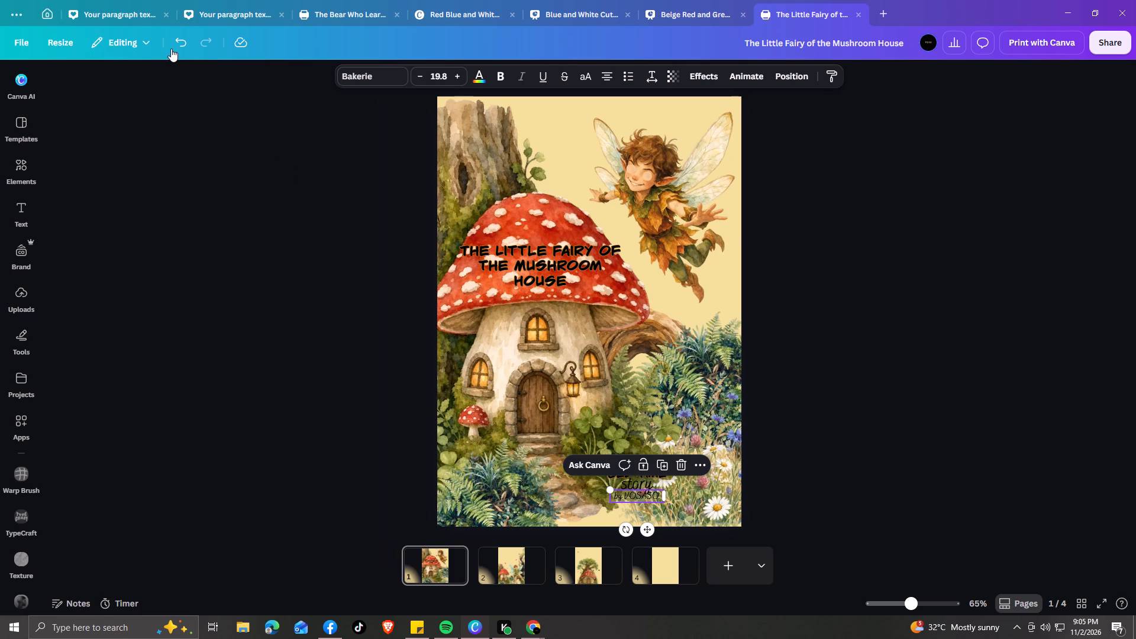
triple_click(172, 47)
triple_click(172, 47)
triple_click(172, 47)
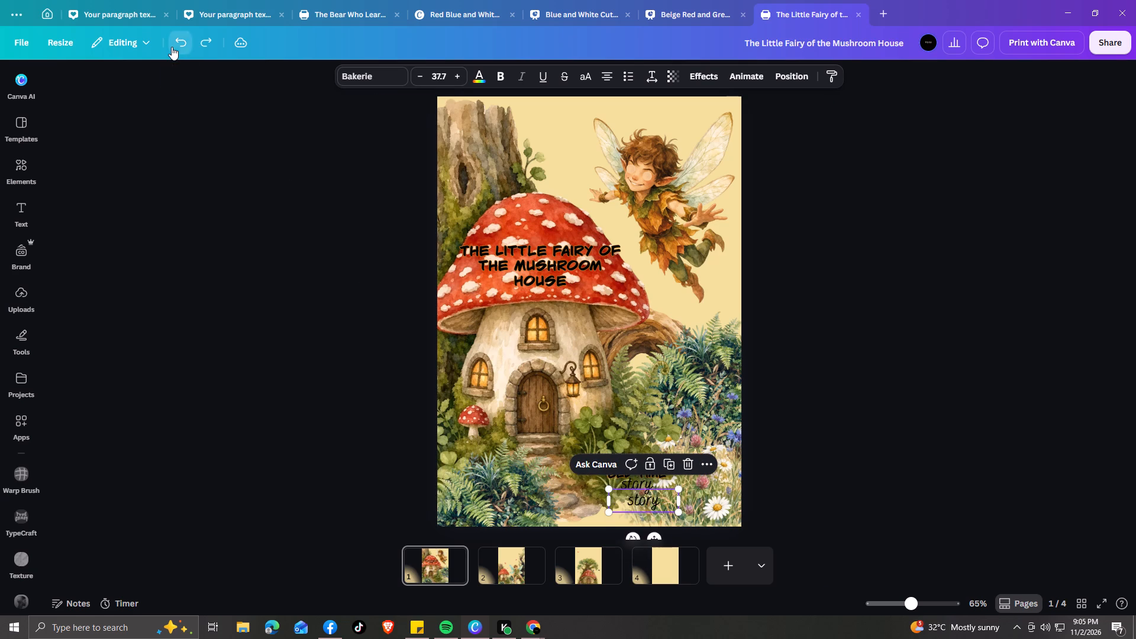
triple_click(172, 47)
triple_click(172, 47)
triple_click(172, 47)
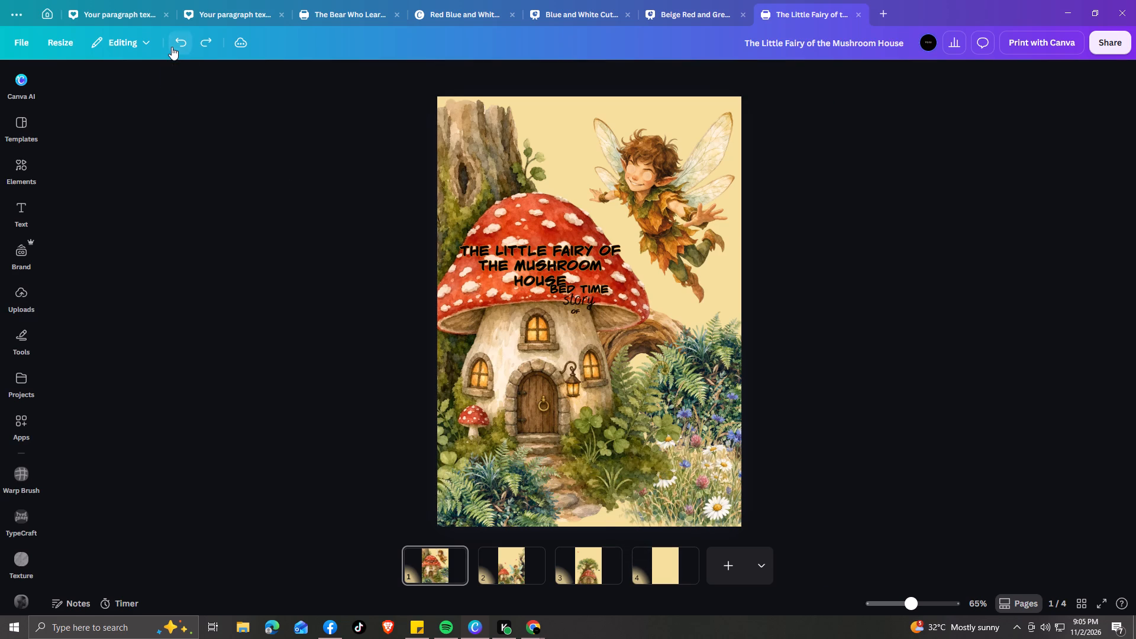
triple_click(172, 47)
click(172, 47)
triple_click(172, 47)
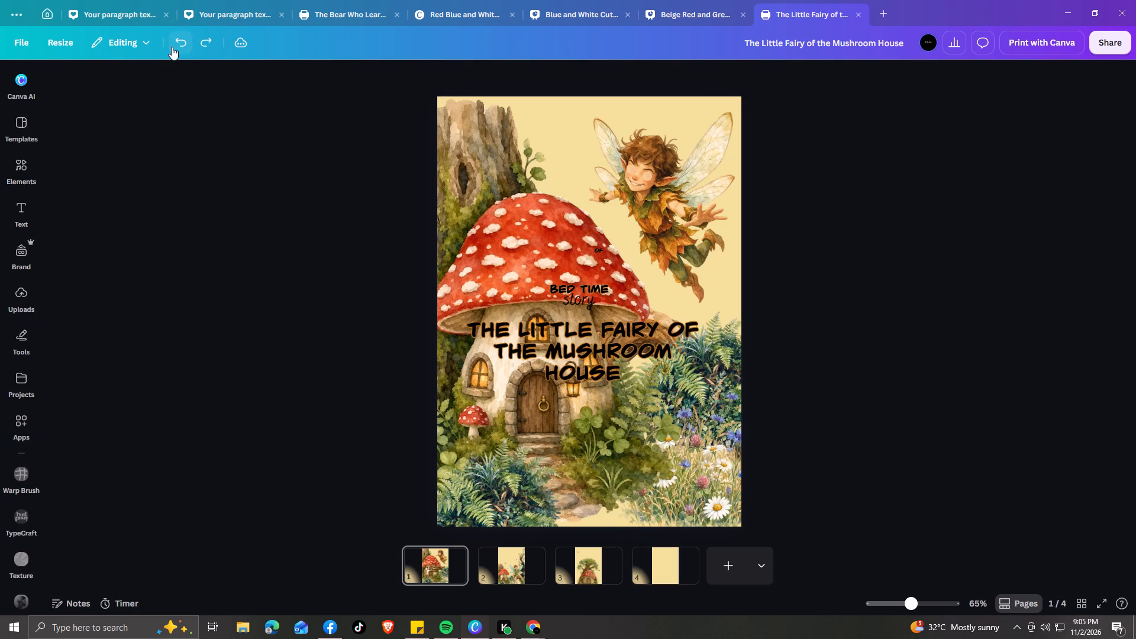
click(172, 47)
click(172, 47)
click(172, 47)
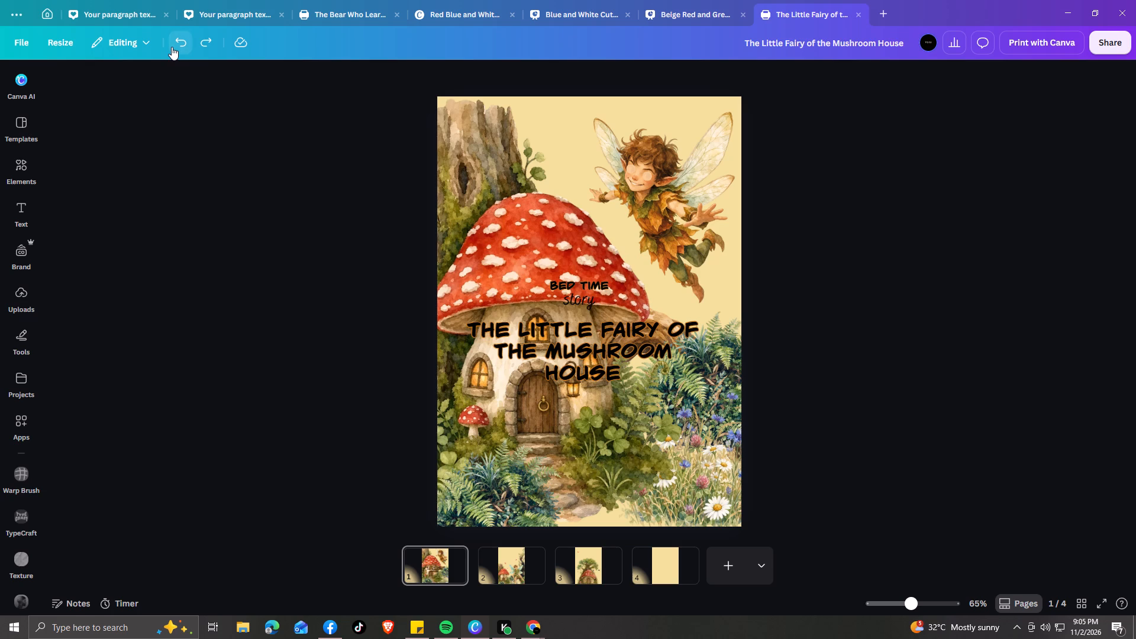
click(172, 47)
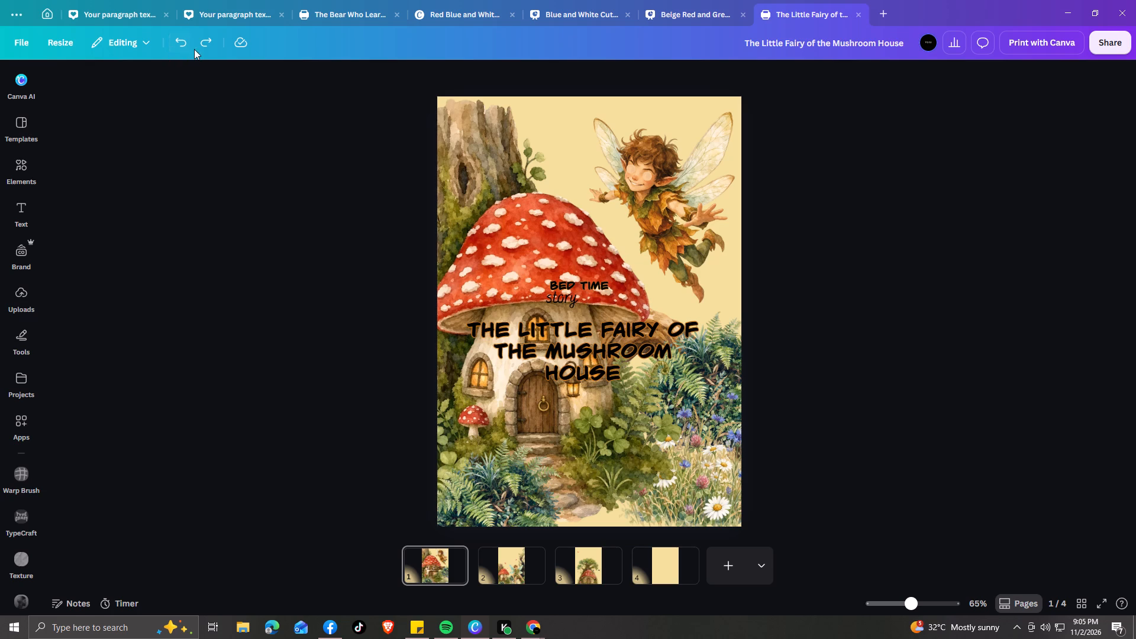
triple_click(200, 49)
click(200, 49)
click(200, 49)
click(200, 49)
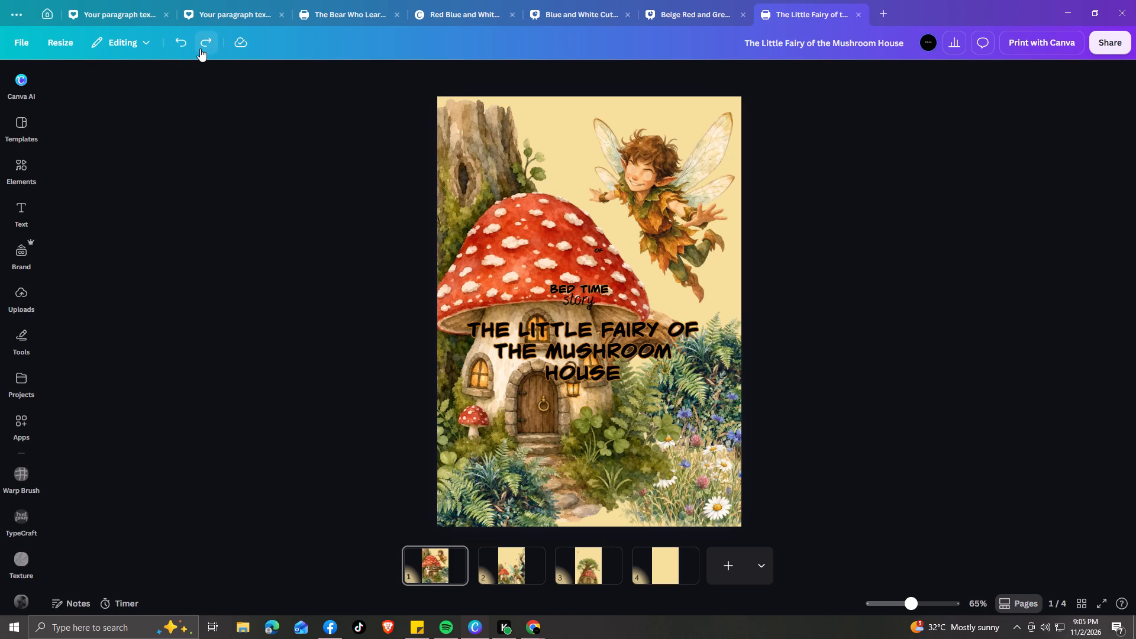
click(200, 49)
click(200, 49)
Paste the "by VOSASO" byline onto the cover and place it at the bottom beside the large daisy.
click(915, 347)
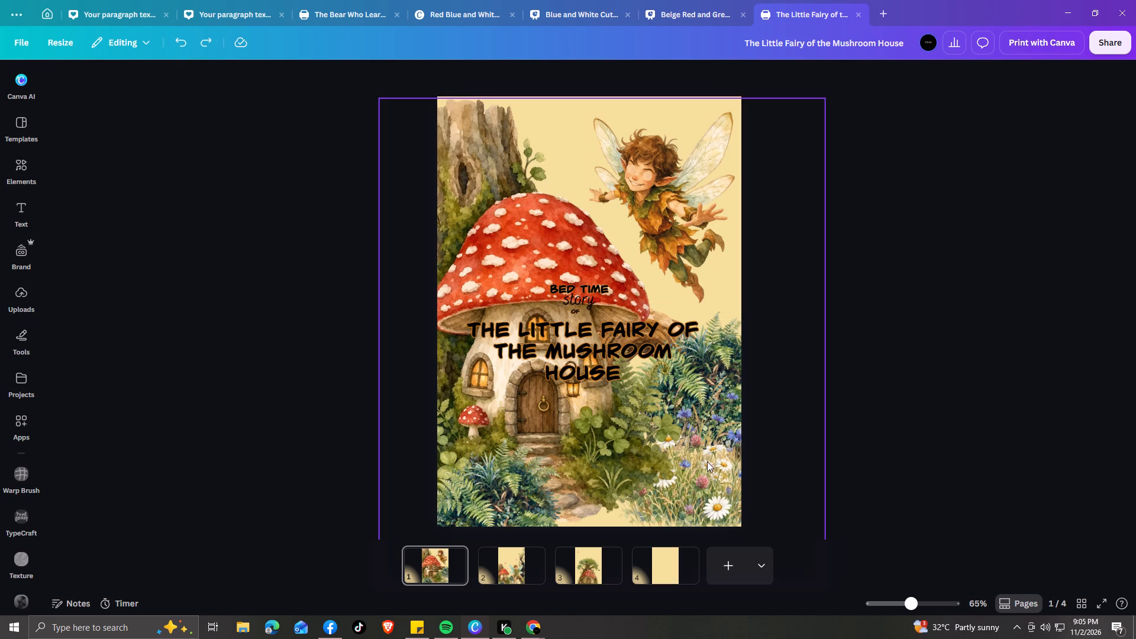
key(ctrl+v)
drag(646, 528, 680, 535)
click(803, 424)
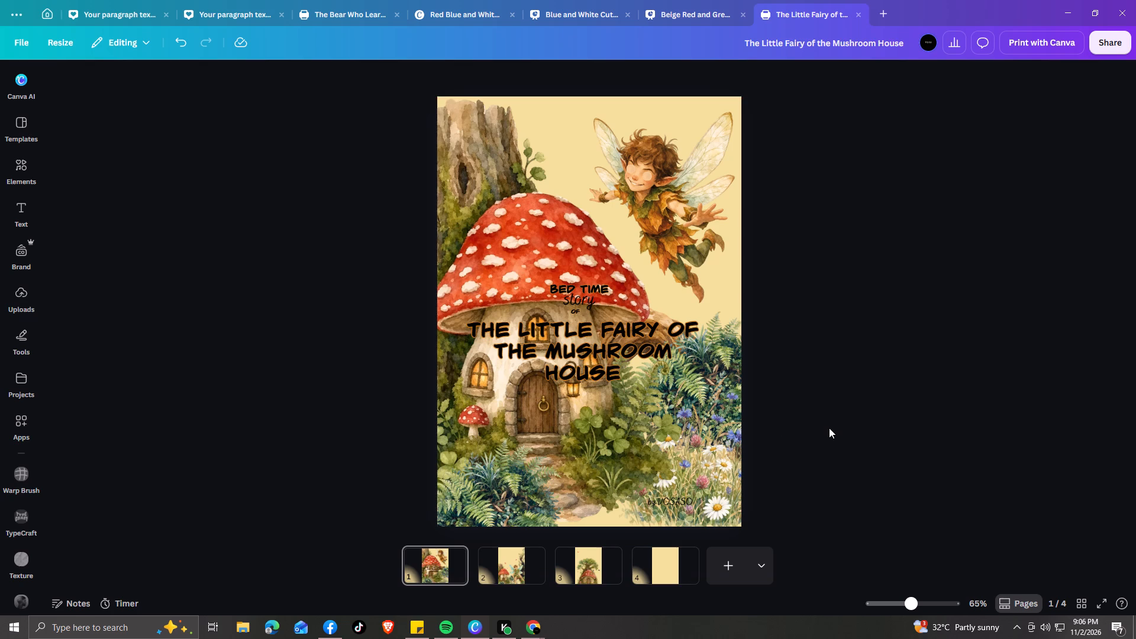
Copy the lorem ipsum paragraph from the "What We Found" slide of the fairy forest template and paste it onto page 2 of the storybook.
click(520, 563)
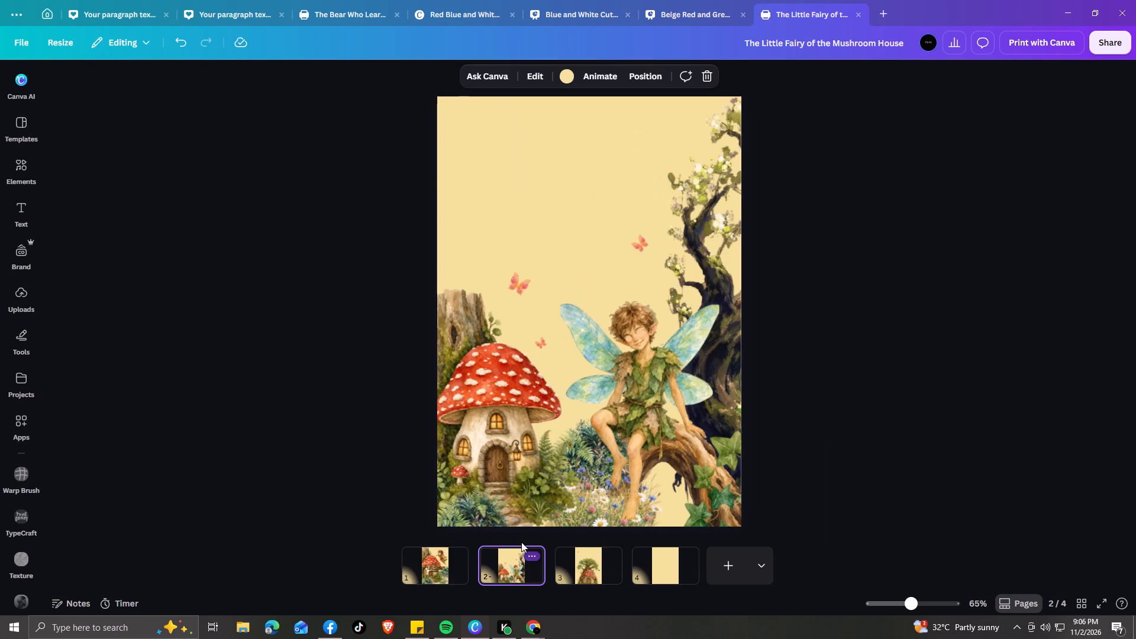
click(439, 560)
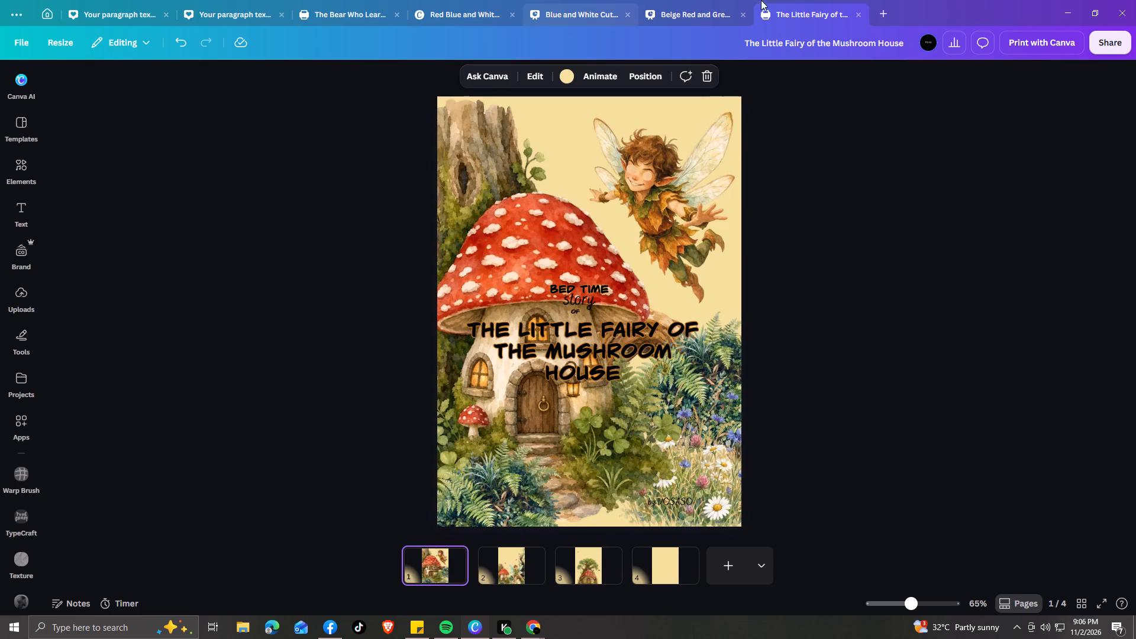
click(681, 14)
click(541, 283)
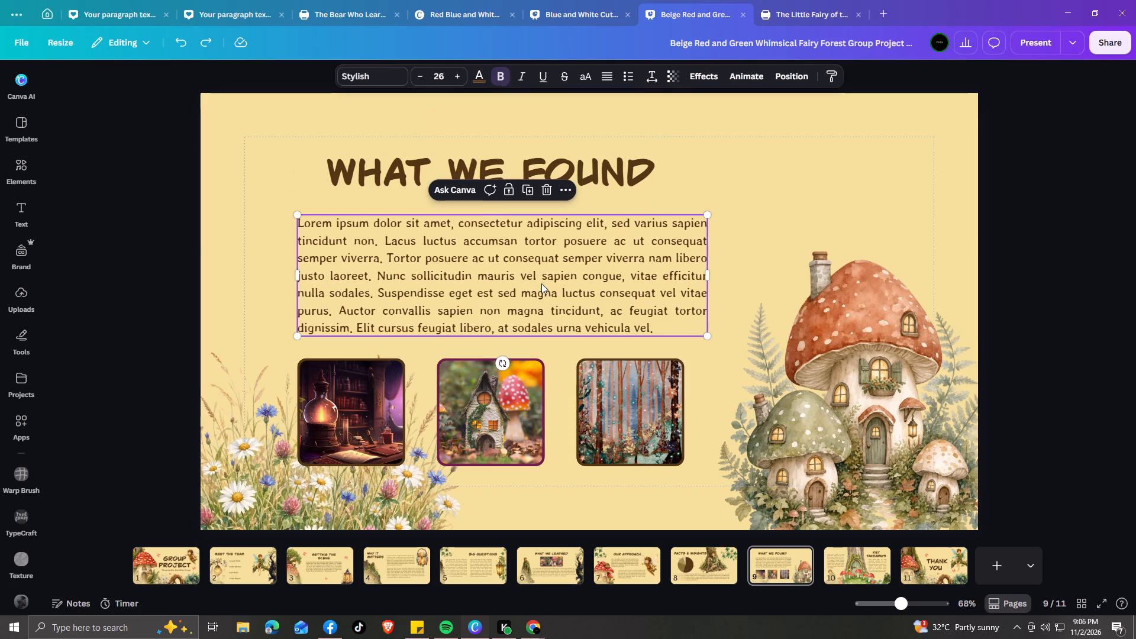
key(ctrl+c)
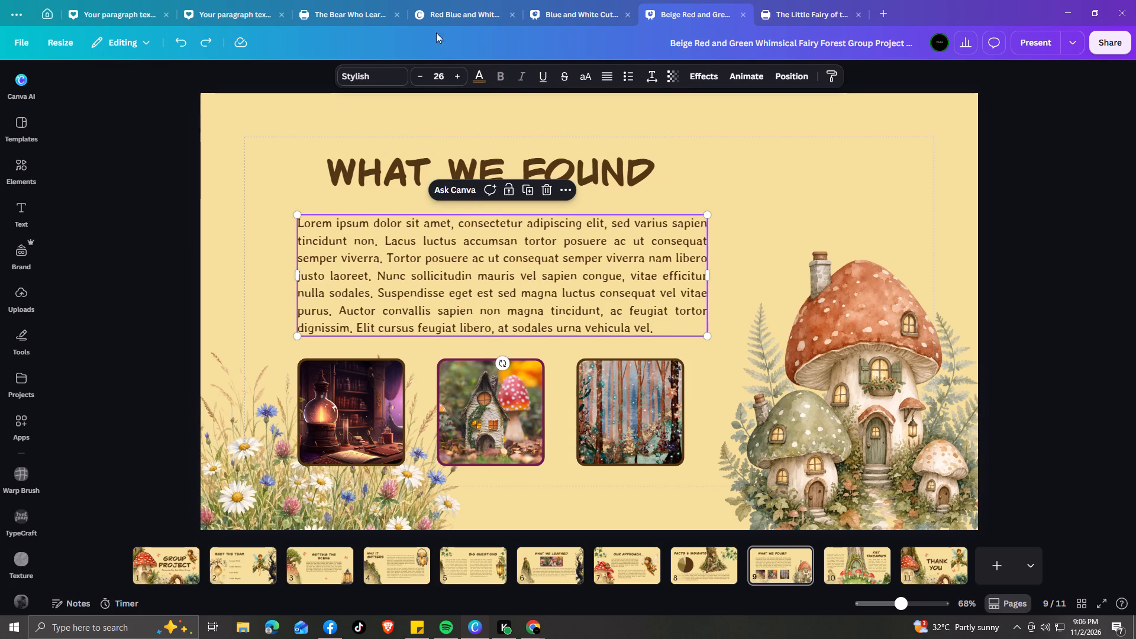
click(770, 7)
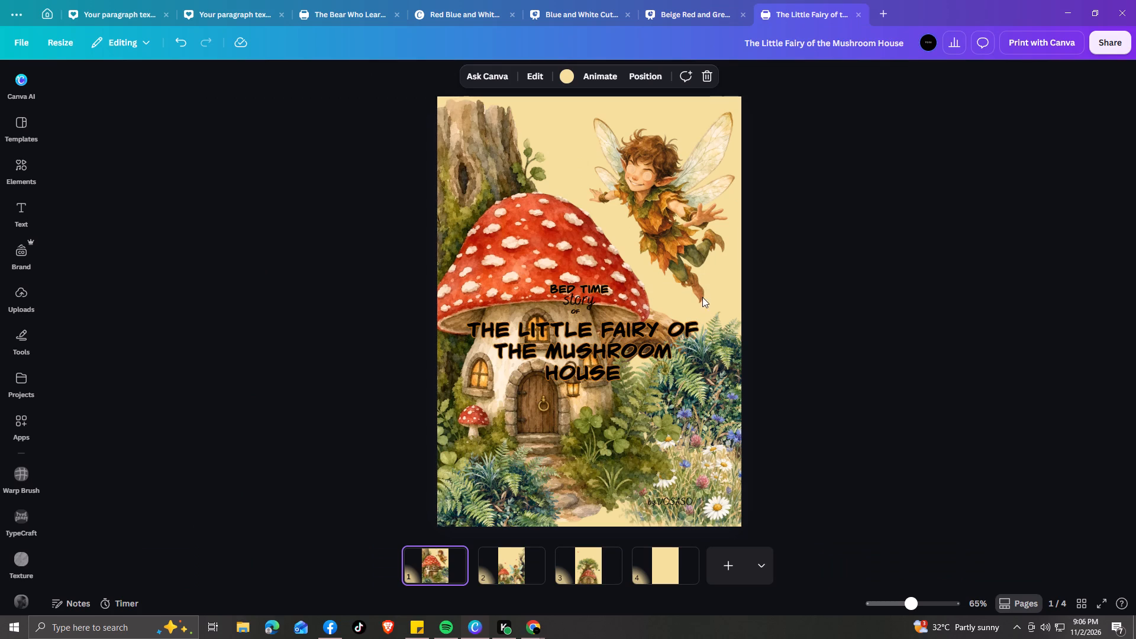
click(502, 575)
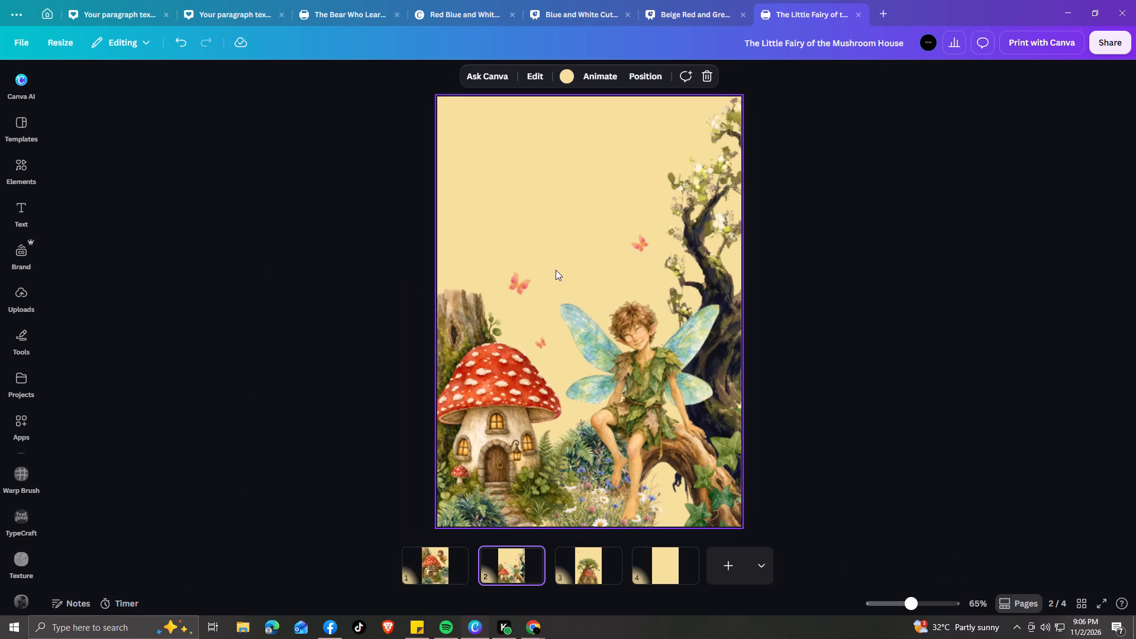
key(ctrl+v)
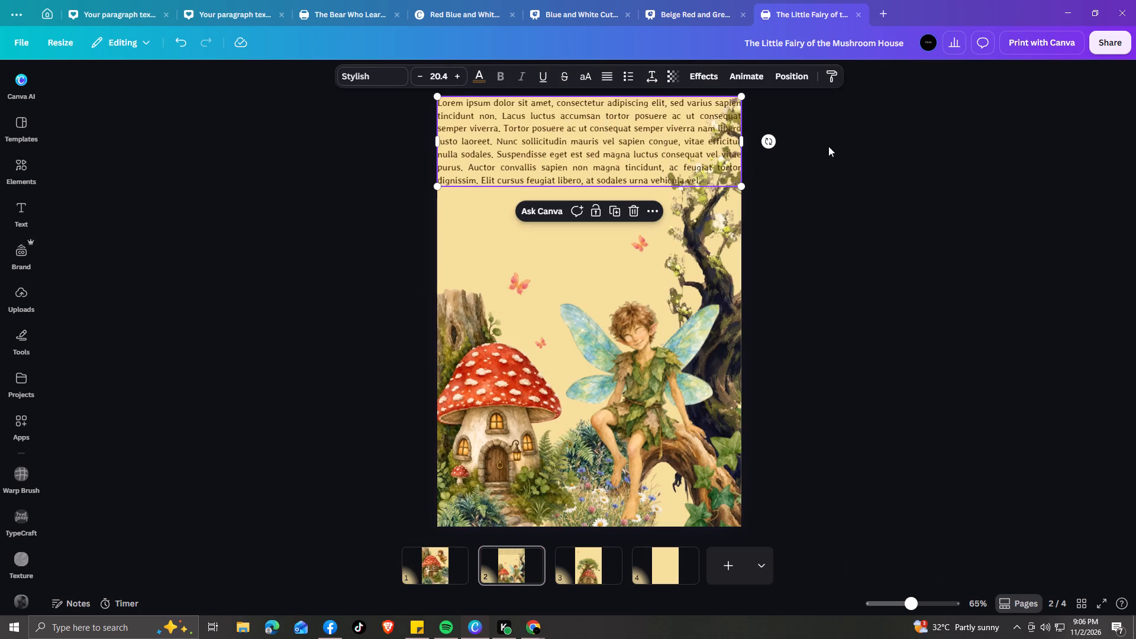
click(1092, 15)
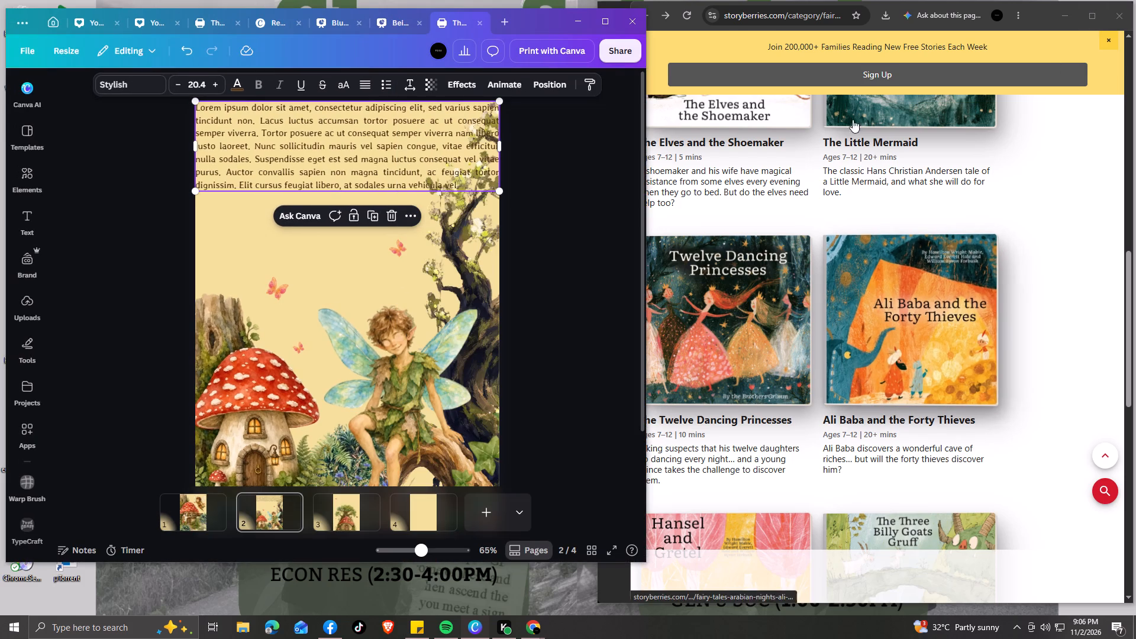
click(1055, 154)
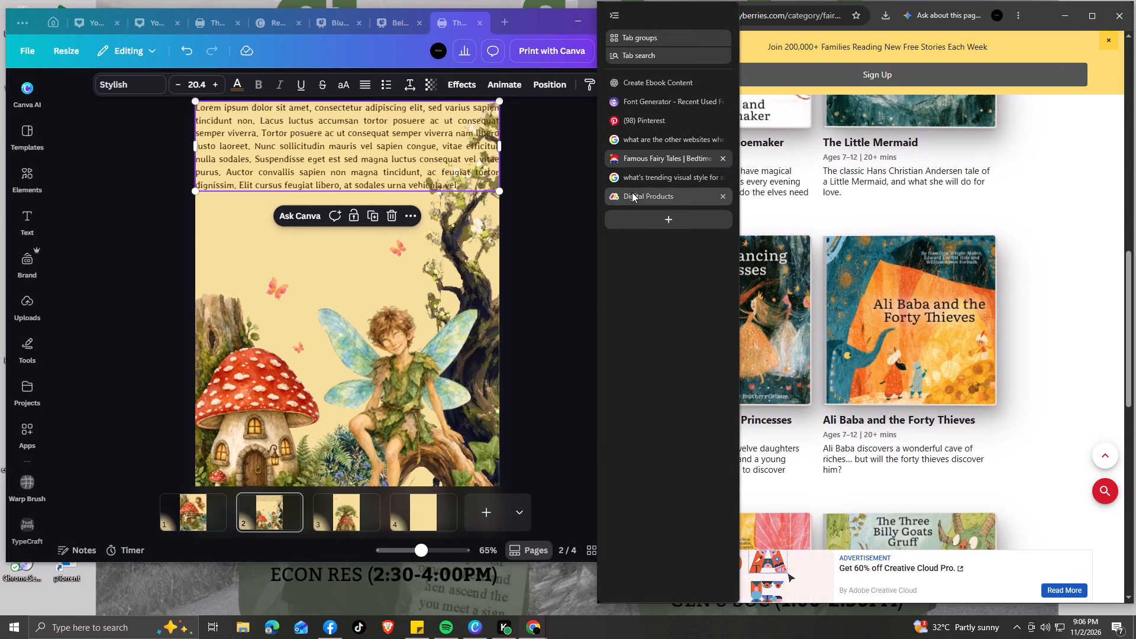
click(632, 192)
click(1106, 59)
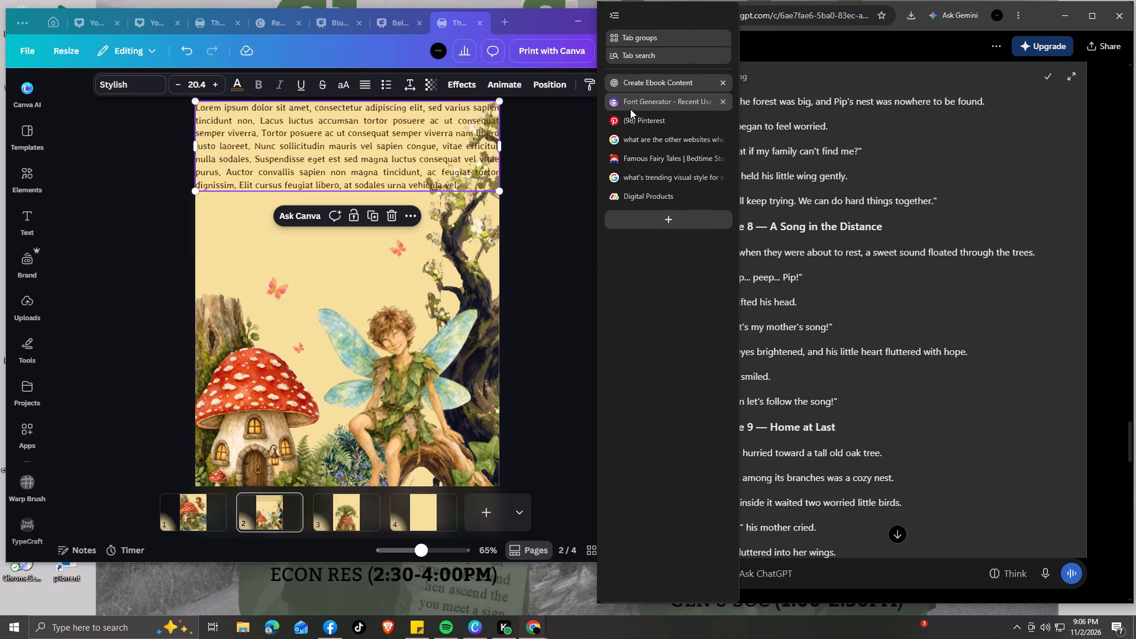
Open the updates of the Little Fairy item on the Digital Products board and copy the Page 1 story paragraphs without the heading.
click(634, 195)
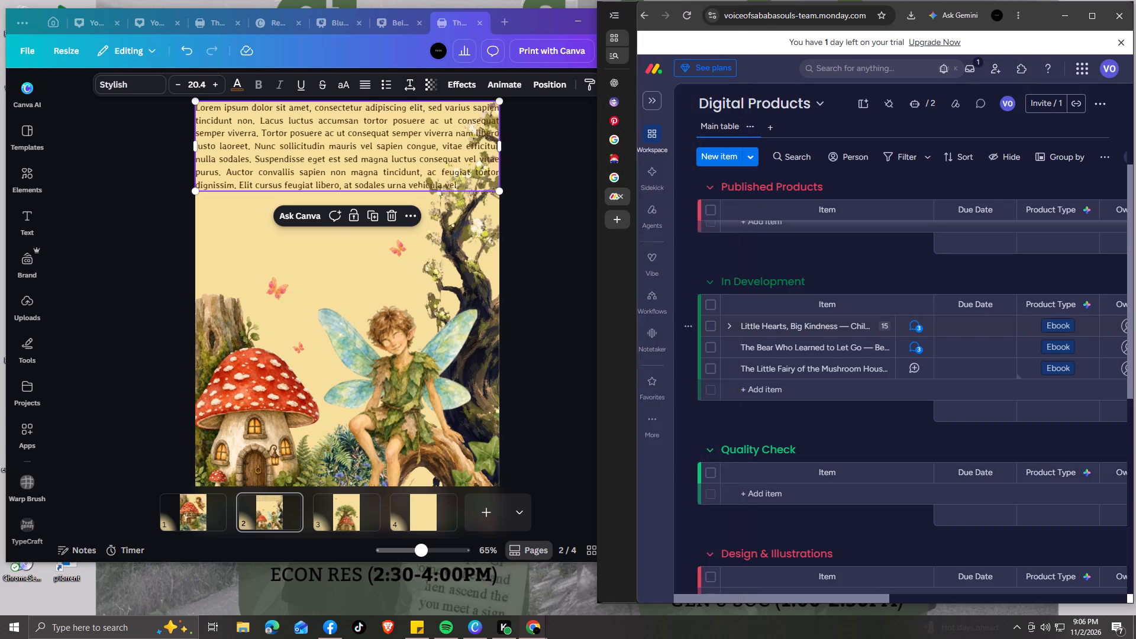
click(915, 370)
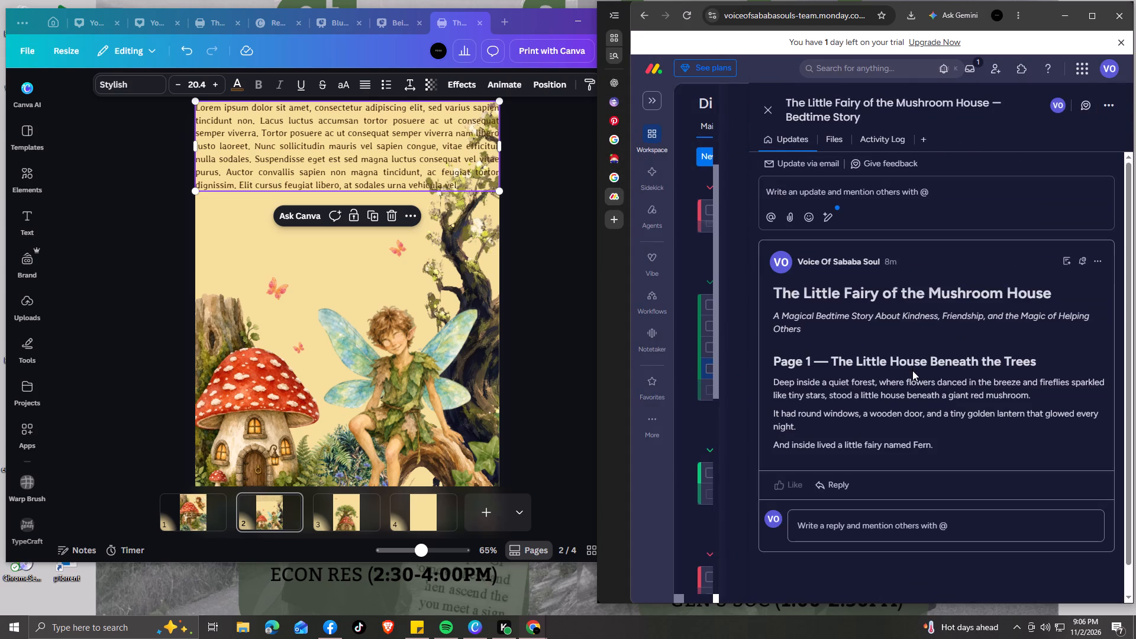
scroll(915, 380, down, 1)
click(805, 425)
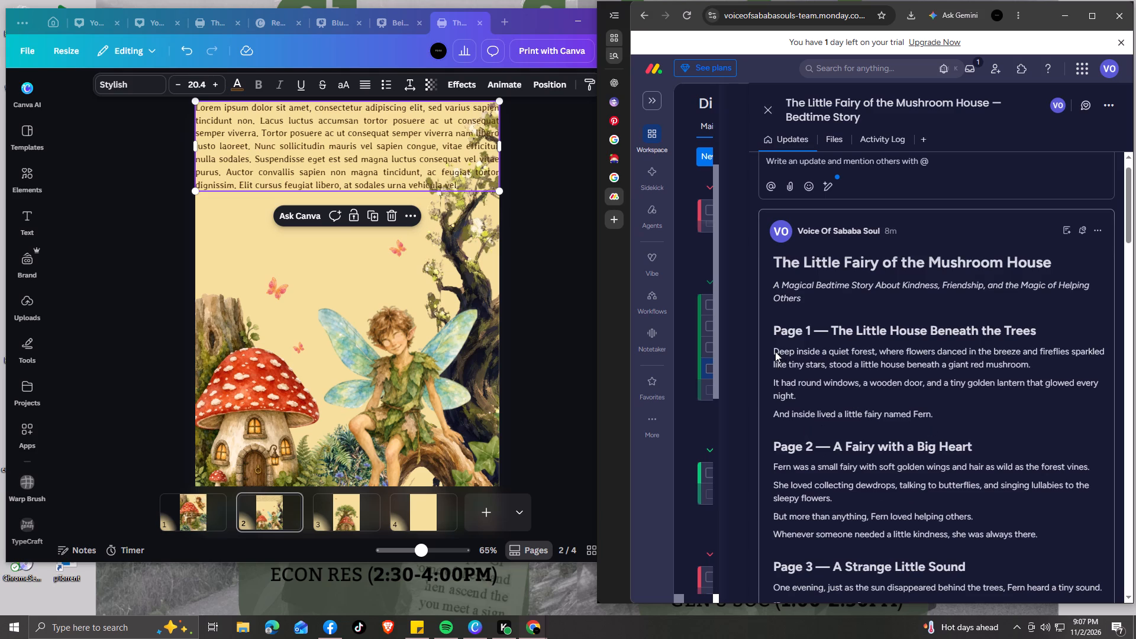
drag(775, 348, 841, 364)
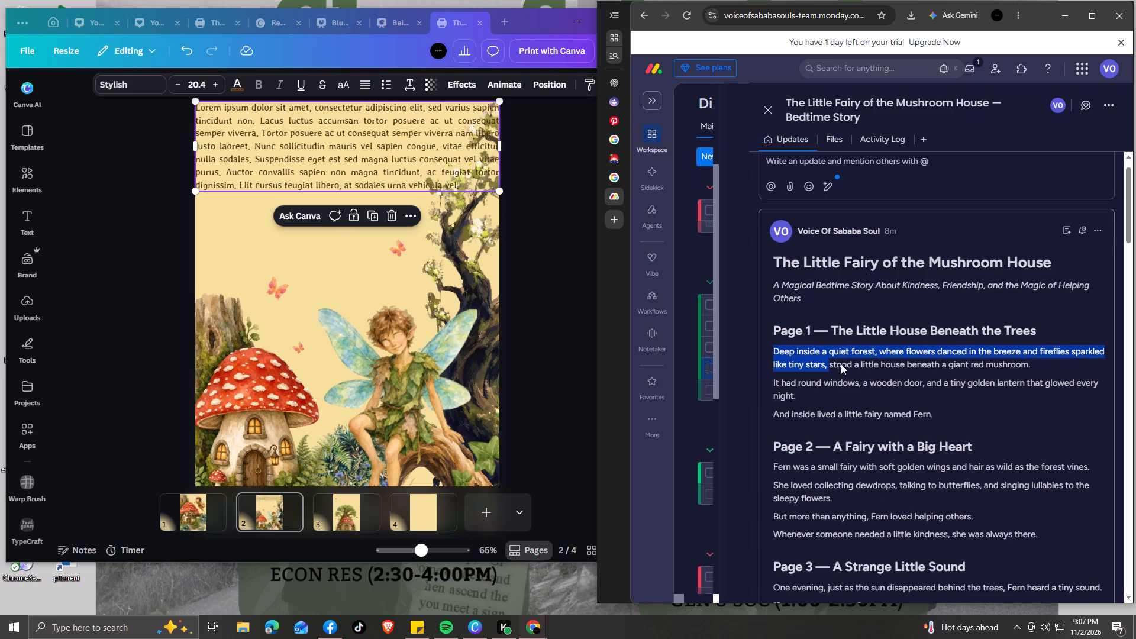
drag(841, 364, 934, 409)
key(ctrl+c)
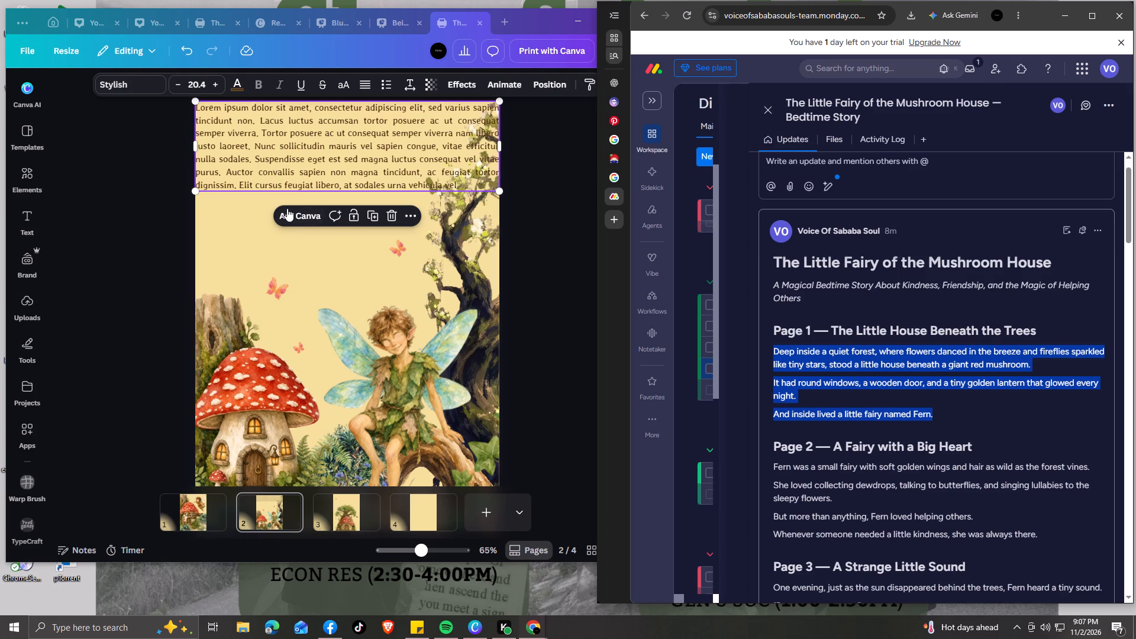
Replace the lorem ipsum on page 2 of the Canva storybook with the copied Page 1 story text and remove the trailing empty line.
double_click(338, 159)
triple_click(338, 158)
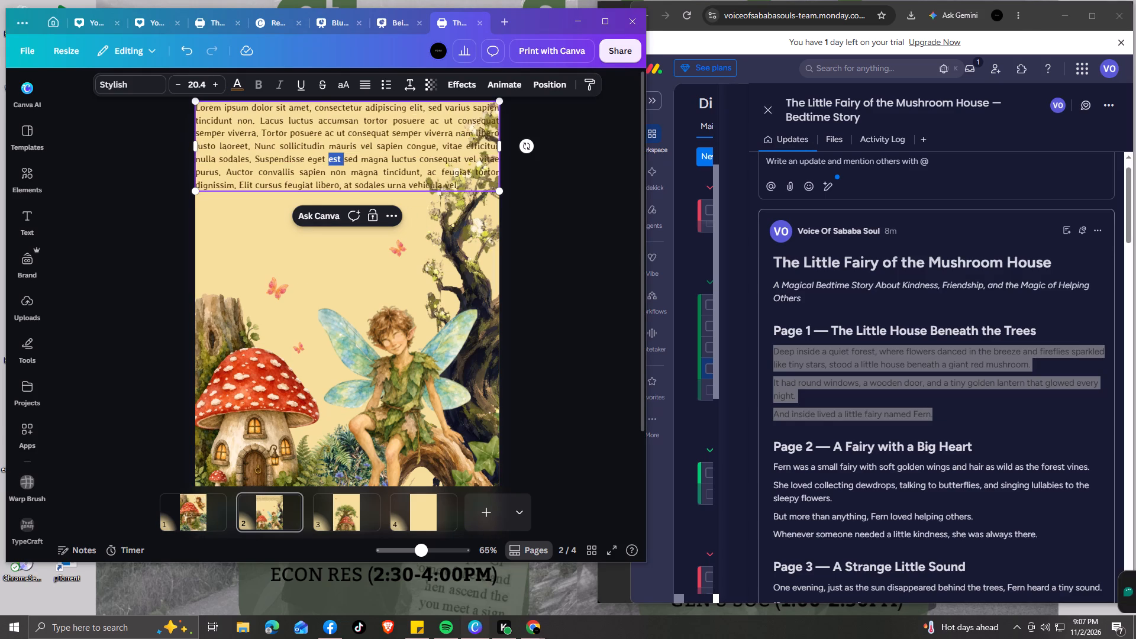
key(ctrl+v)
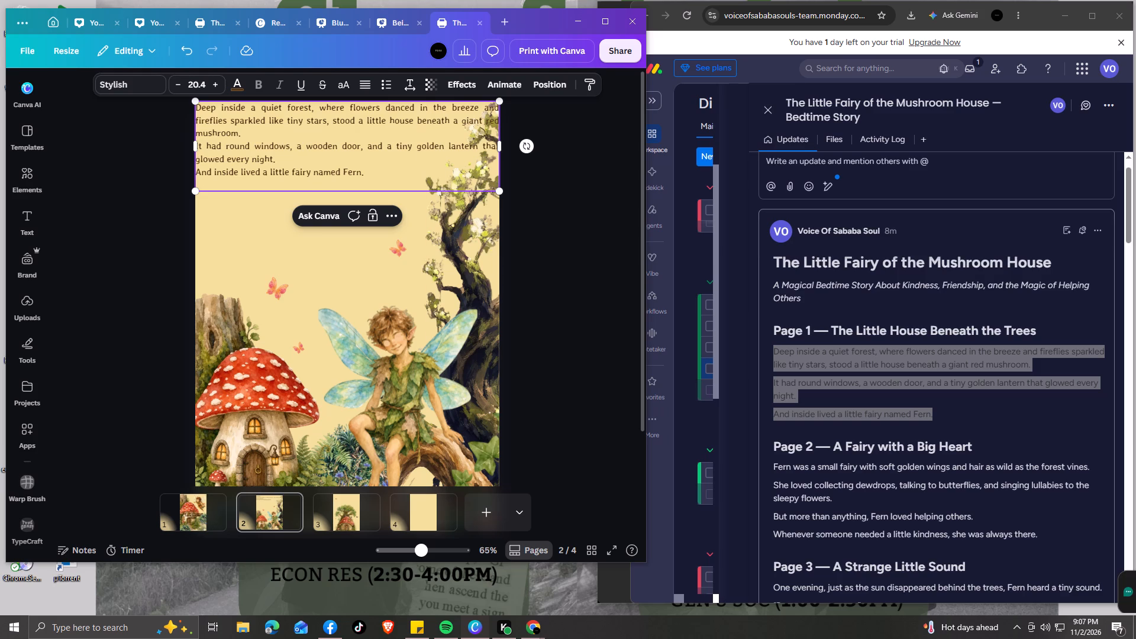
click(368, 81)
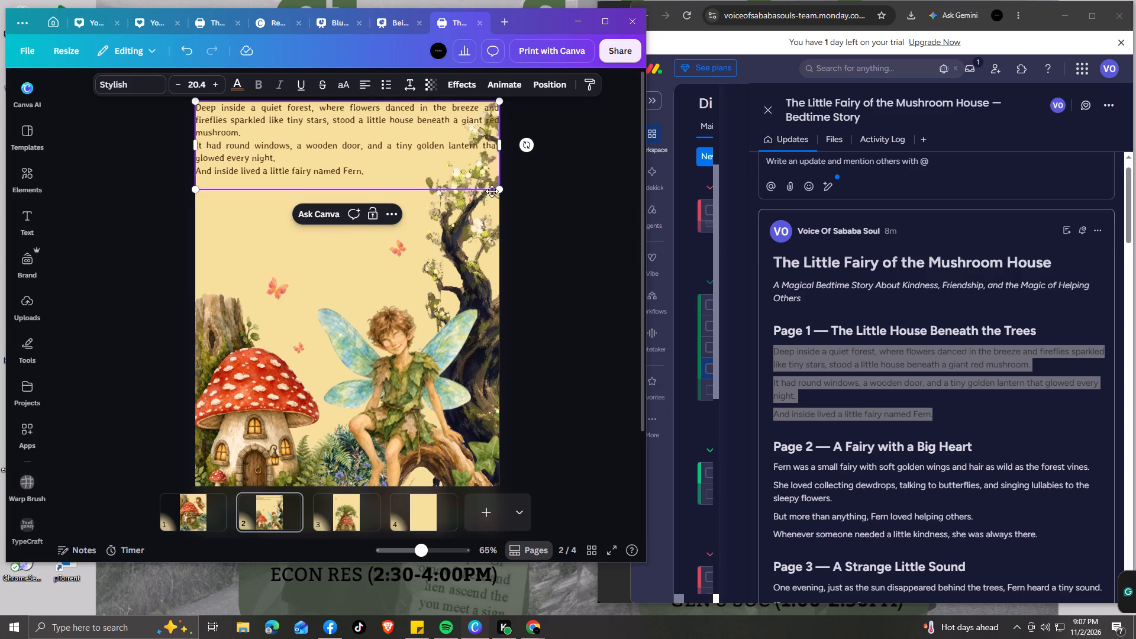
key(BackSpace)
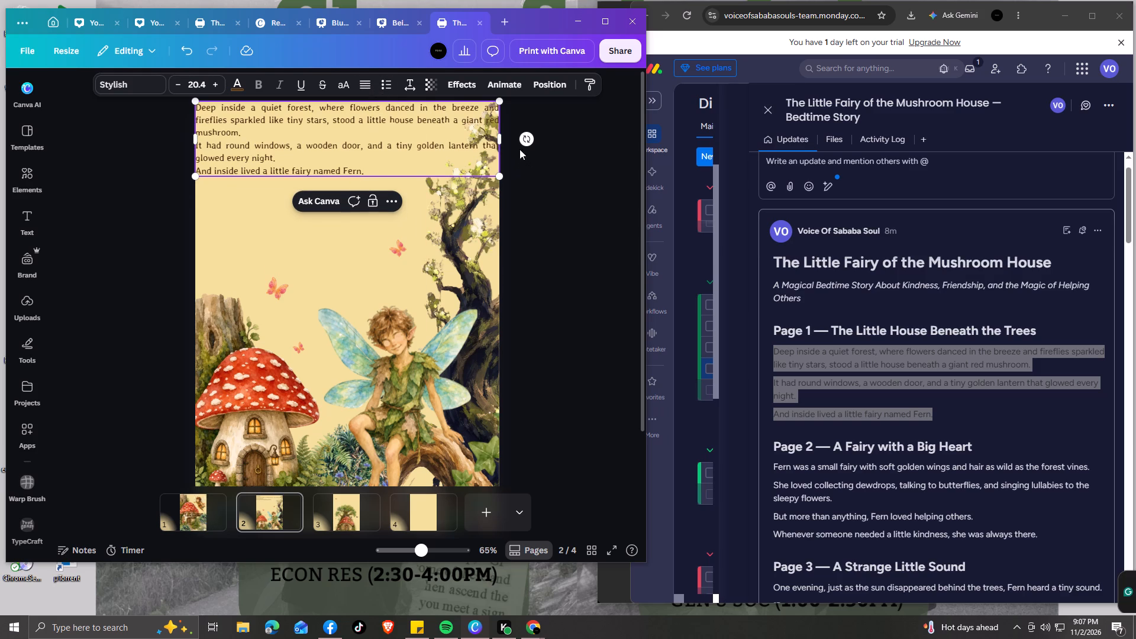
Narrow the story text box to about 16 wide so it clears the tree, and move it down below the page's top edge.
drag(496, 140, 440, 138)
click(530, 177)
click(491, 140)
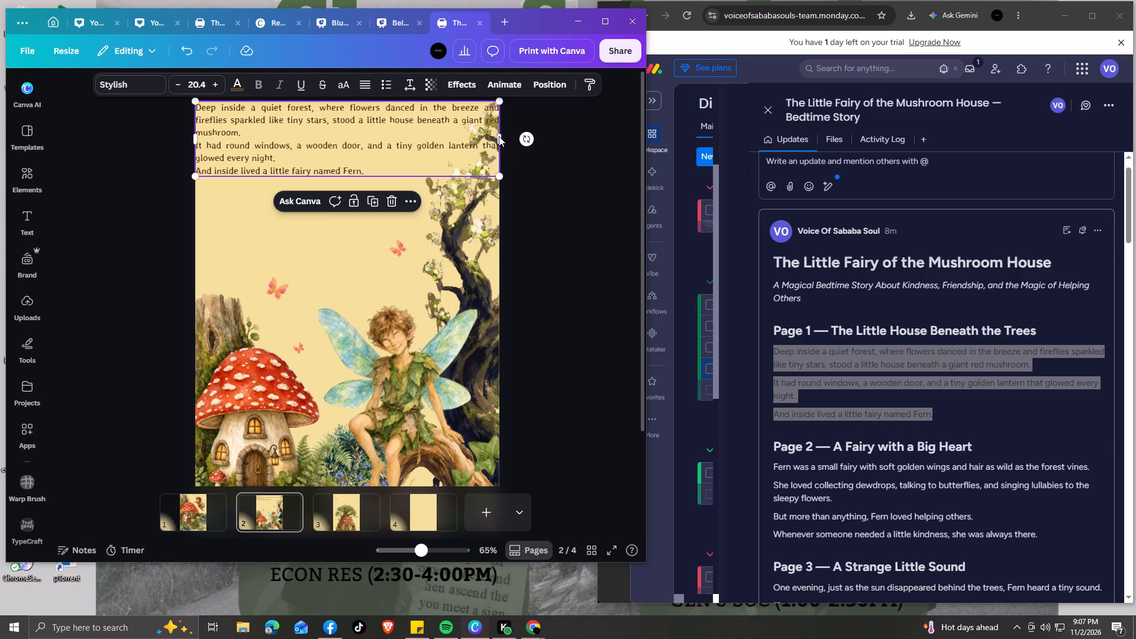
drag(503, 138, 422, 138)
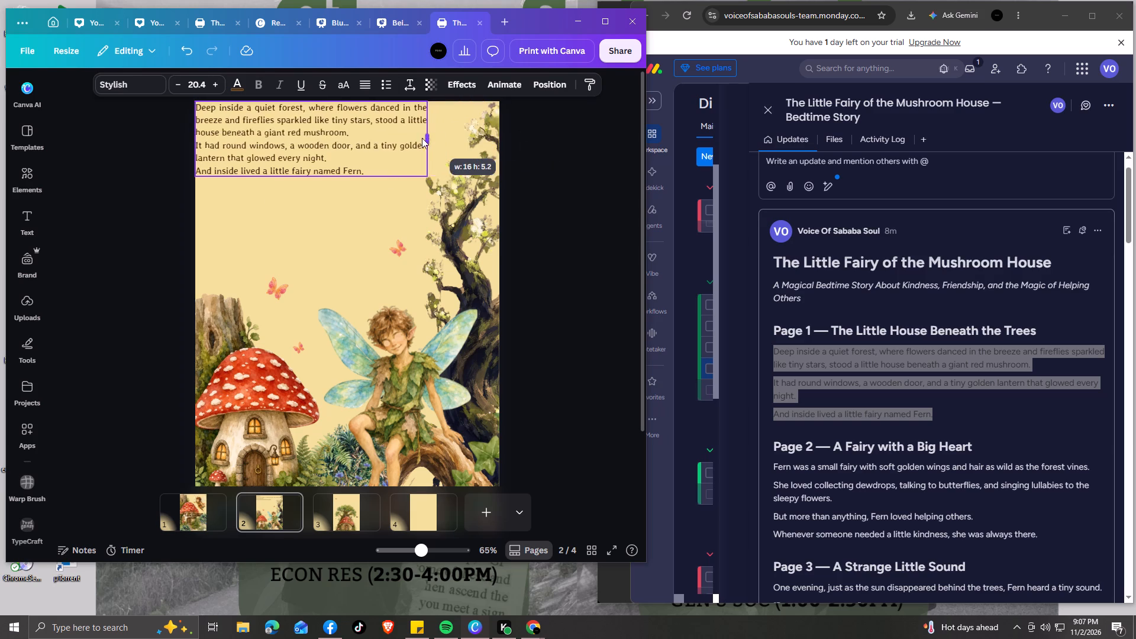
drag(422, 138, 422, 139)
drag(344, 153, 349, 193)
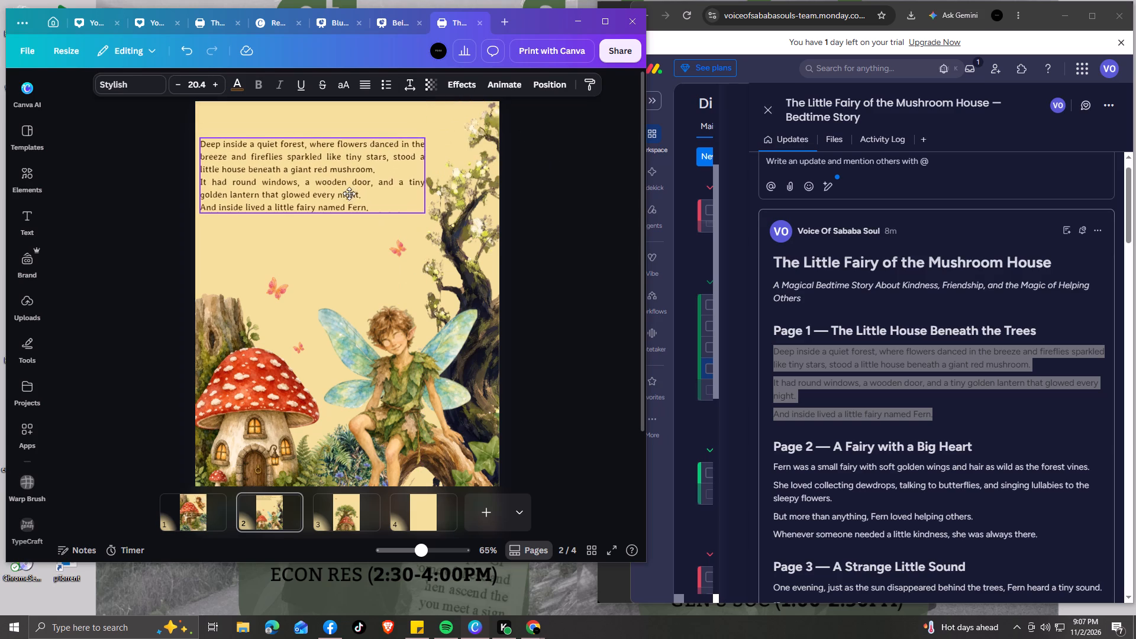
drag(349, 193, 351, 199)
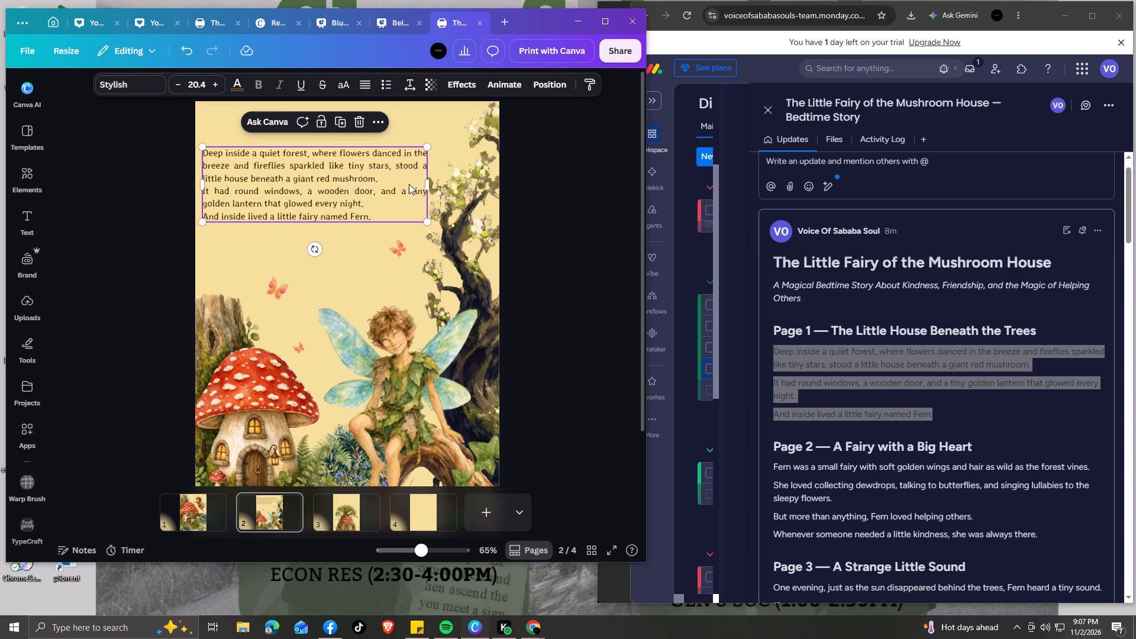
Insert a blank line after "giant red mushroom." and another after "glowed every night." to separate the three paragraphs.
click(386, 179)
key(Return)
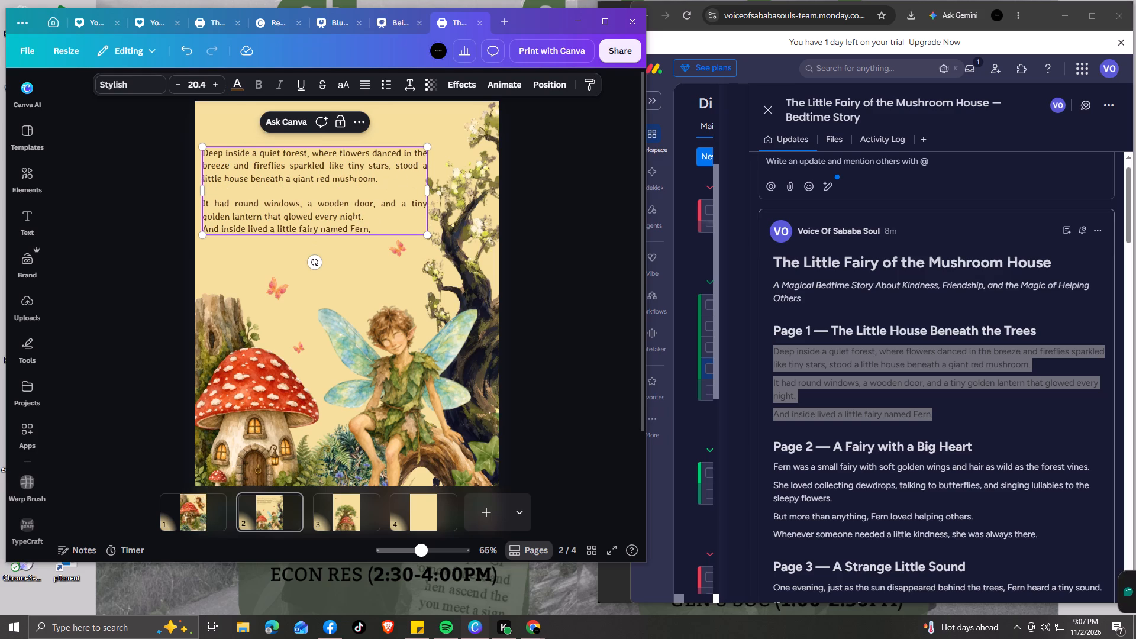
click(377, 215)
key(Return)
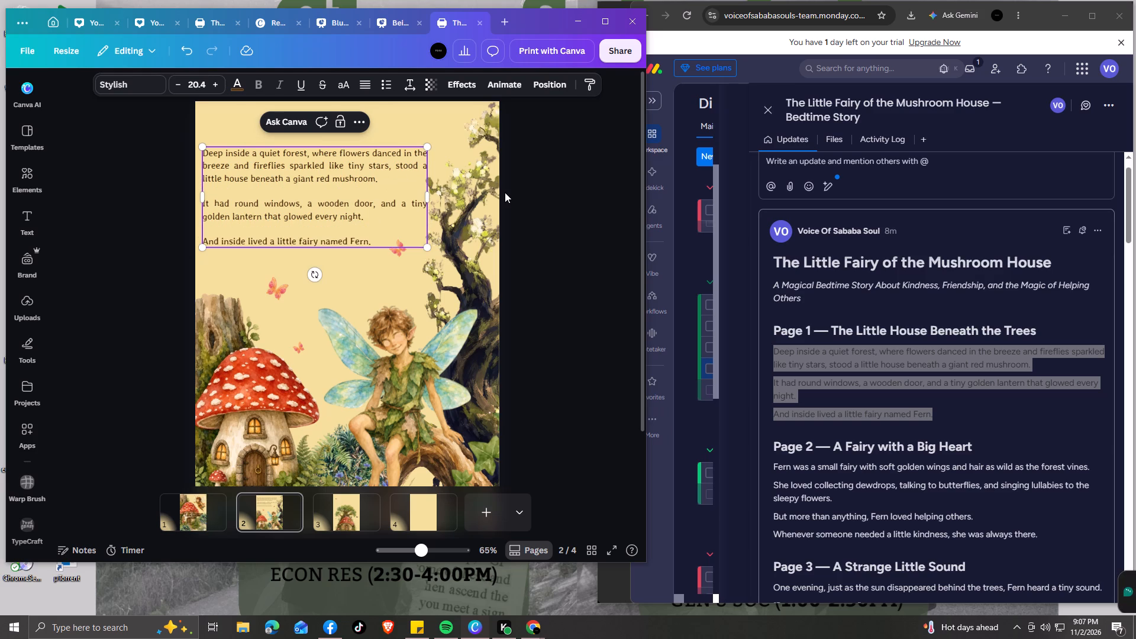
click(505, 192)
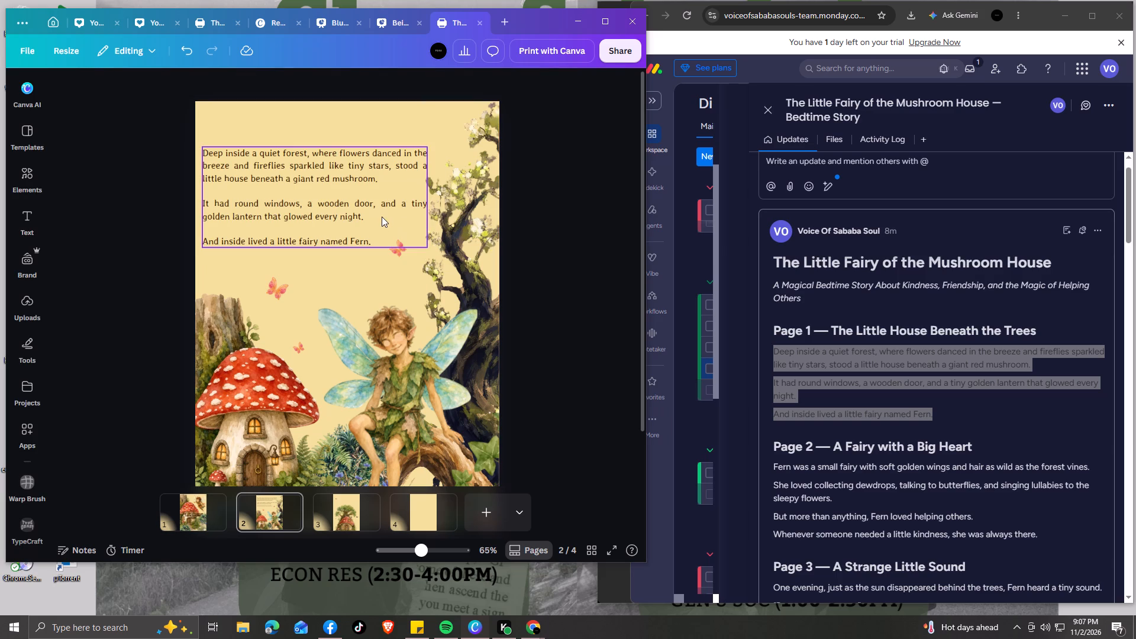
click(382, 217)
click(576, 220)
Check the body text size on slide 2 of the blue bedtime story template, and set the page 2 story text to font size 24.
click(354, 207)
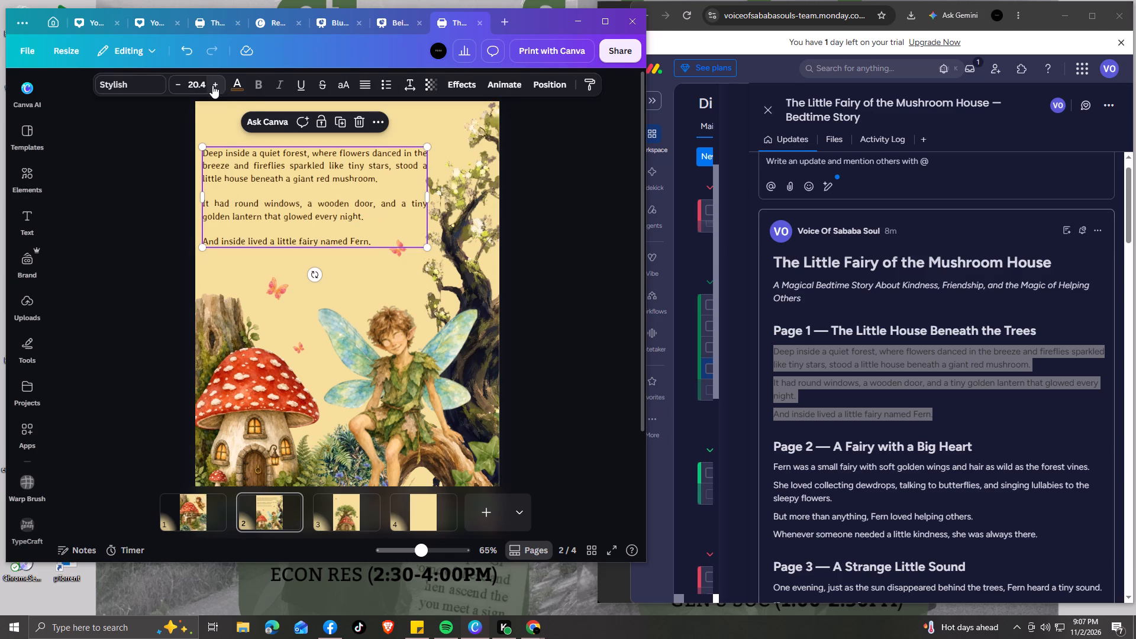
click(200, 82)
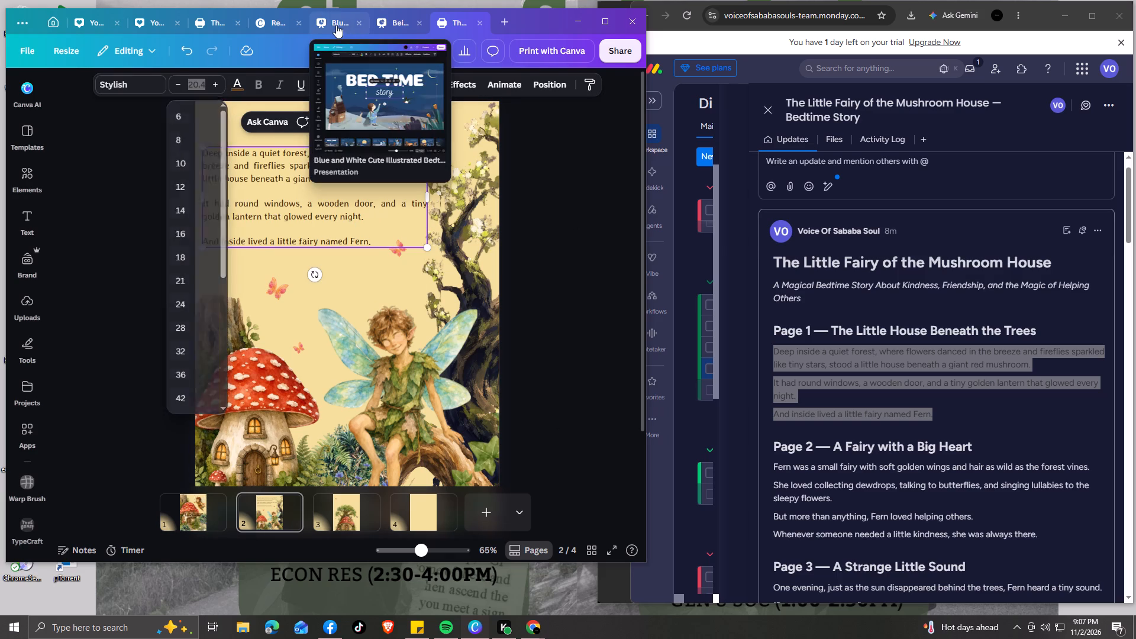
click(336, 25)
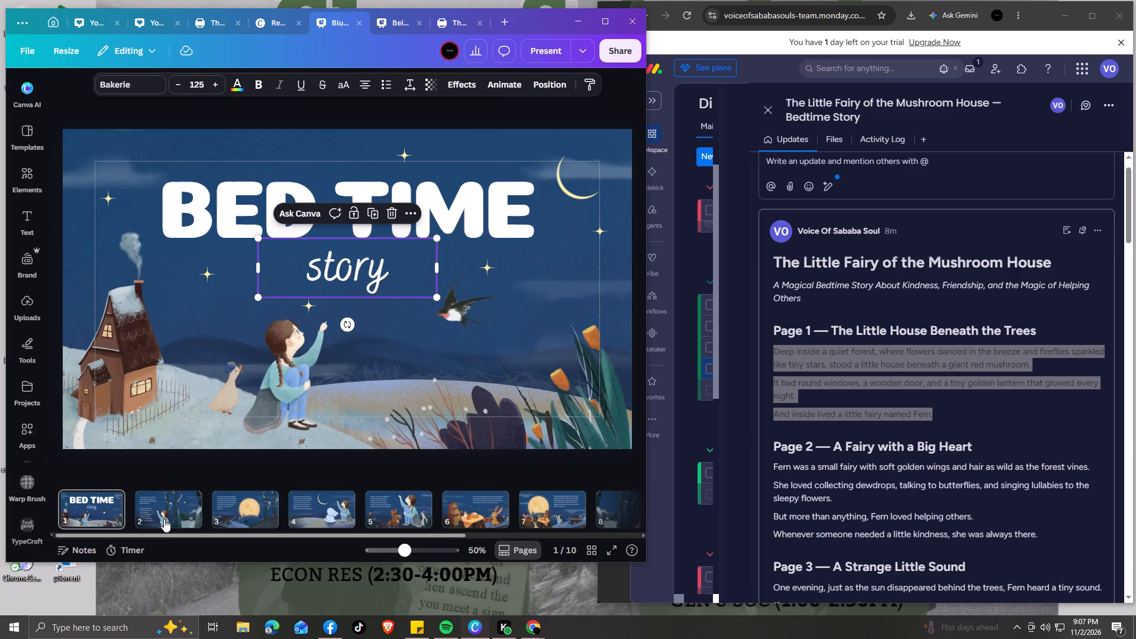
click(164, 519)
click(192, 232)
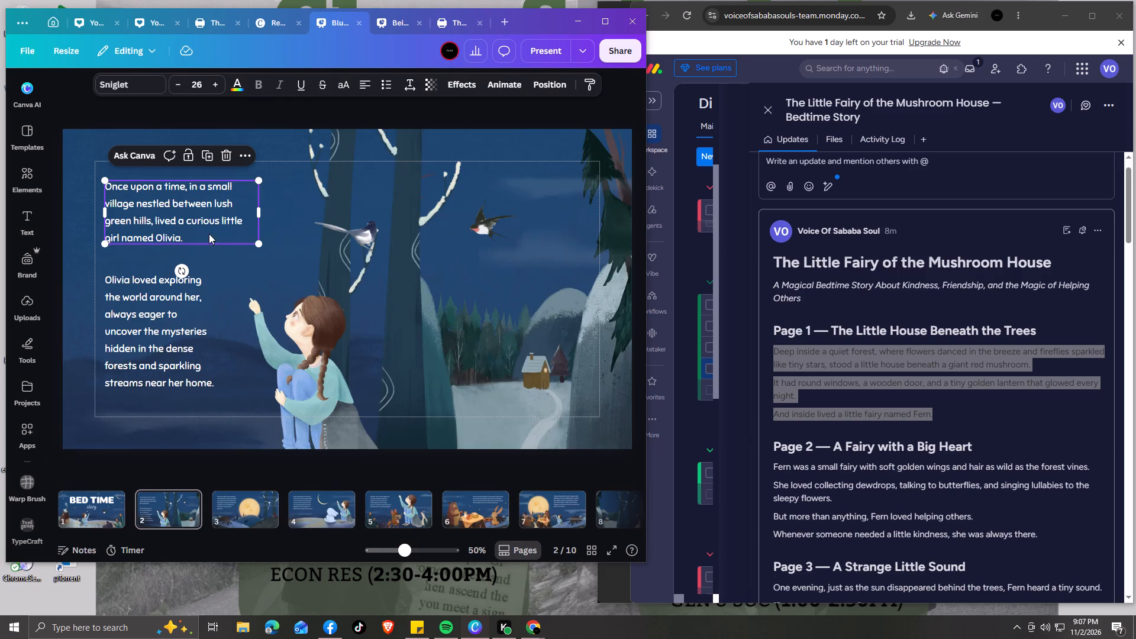
click(449, 22)
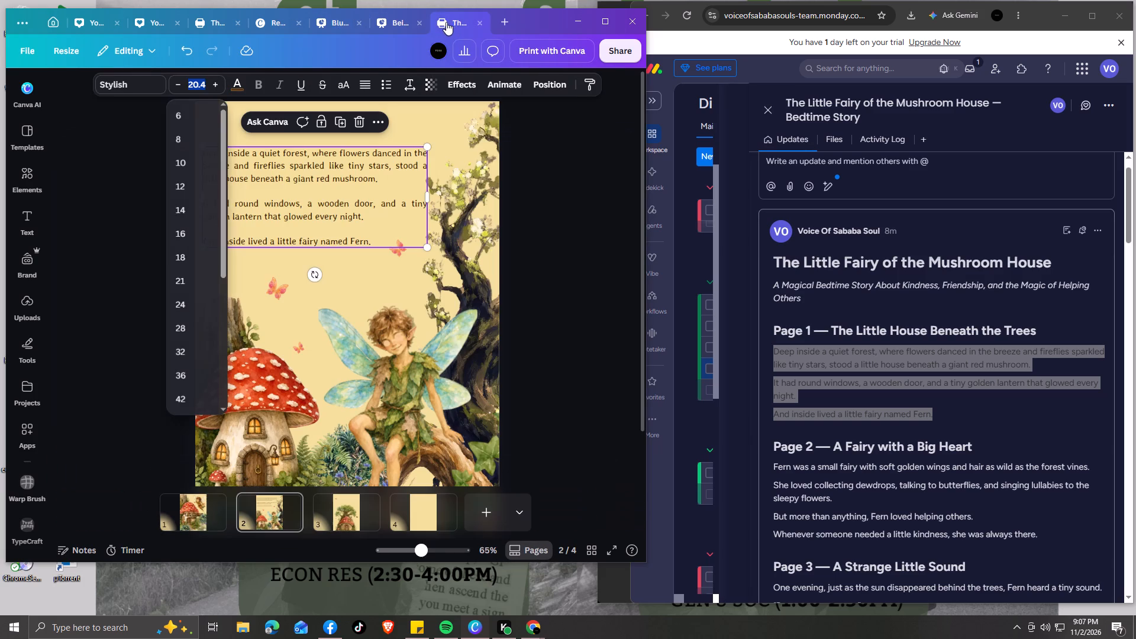
click(178, 311)
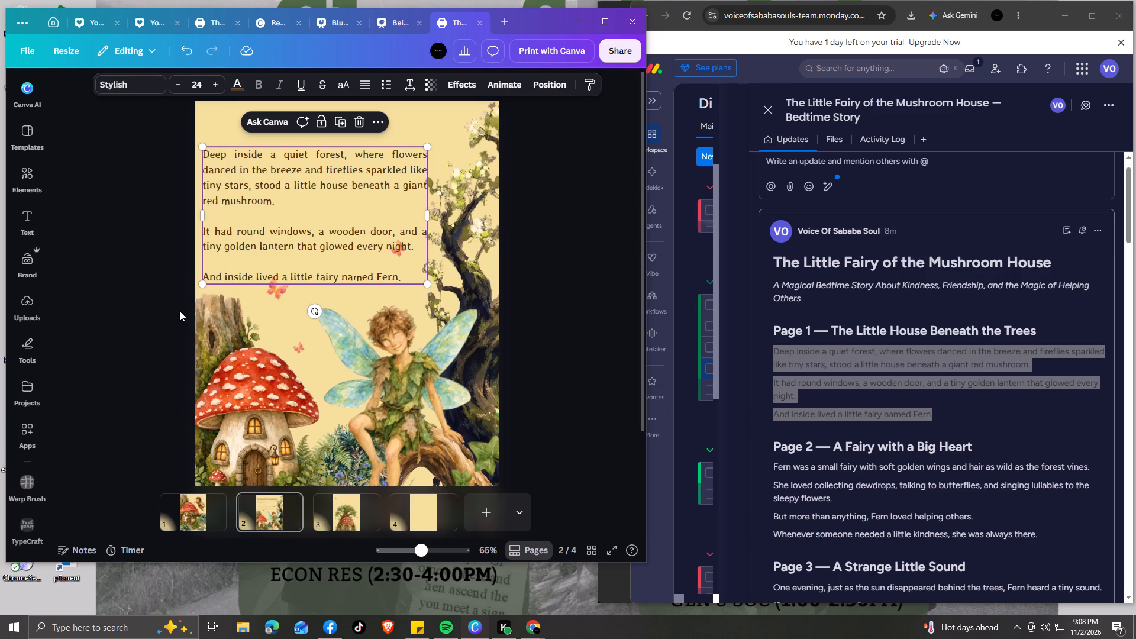
click(538, 234)
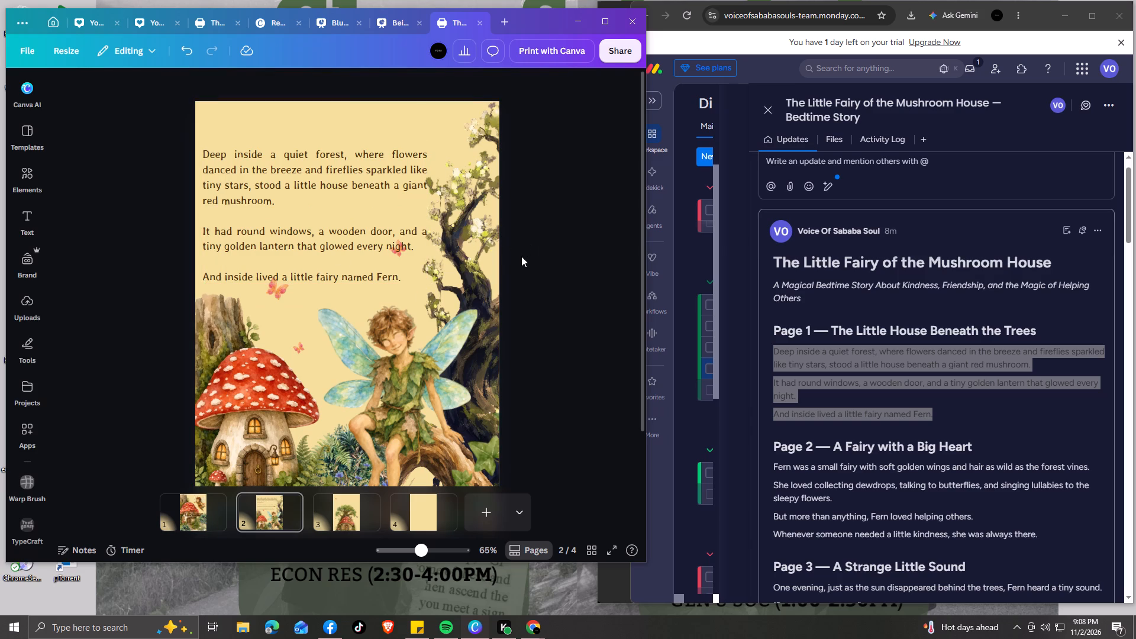
Move the page 2 story text box slightly up and toward the tree, clear of the butterfly above the mushroom house.
click(369, 241)
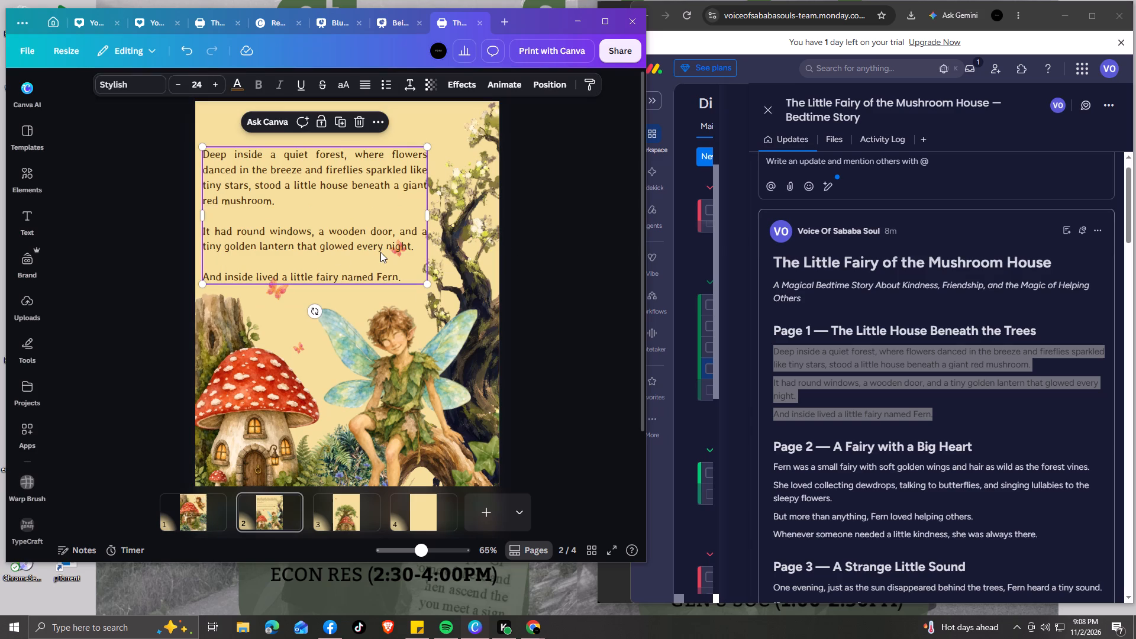
click(373, 248)
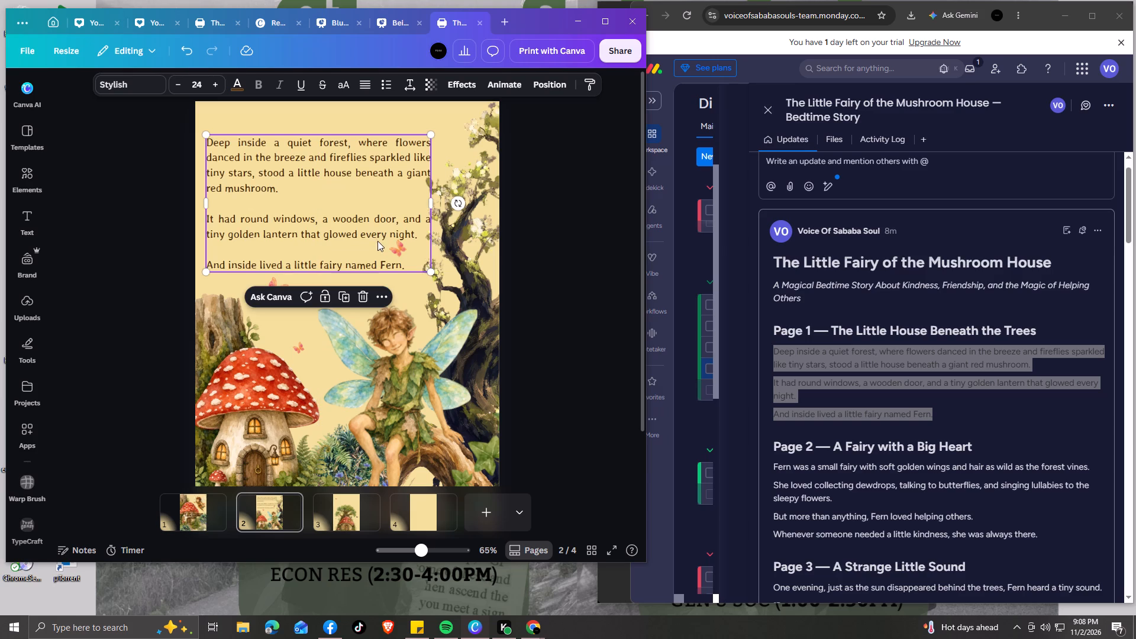
click(545, 247)
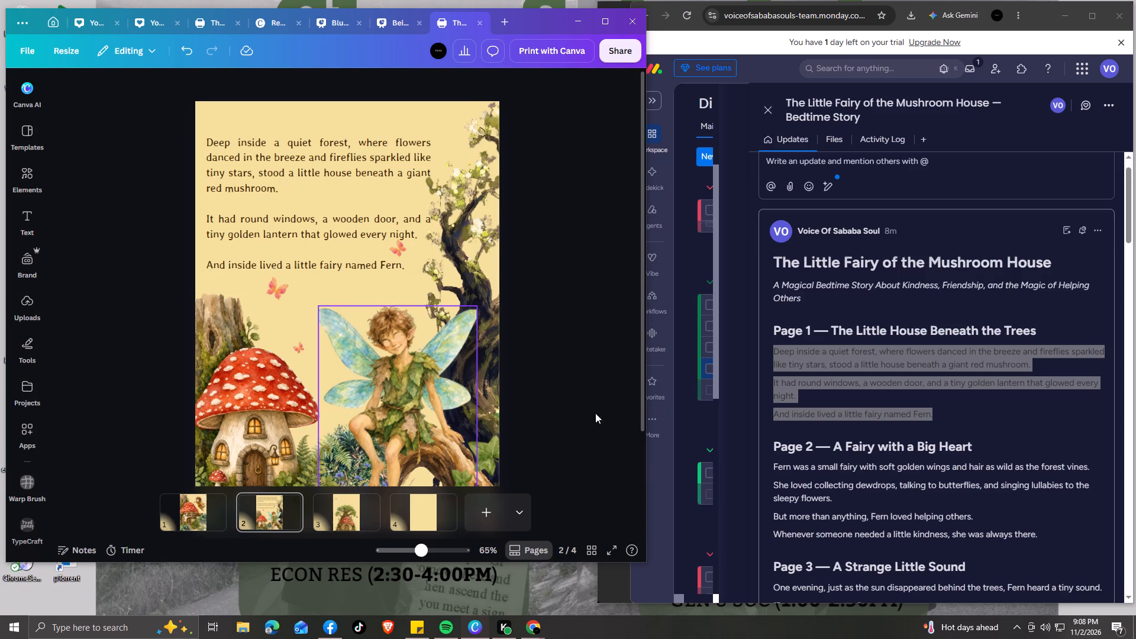
Compare the cover with pages 2 and 3 of the storybook to review how the designs go together.
click(196, 509)
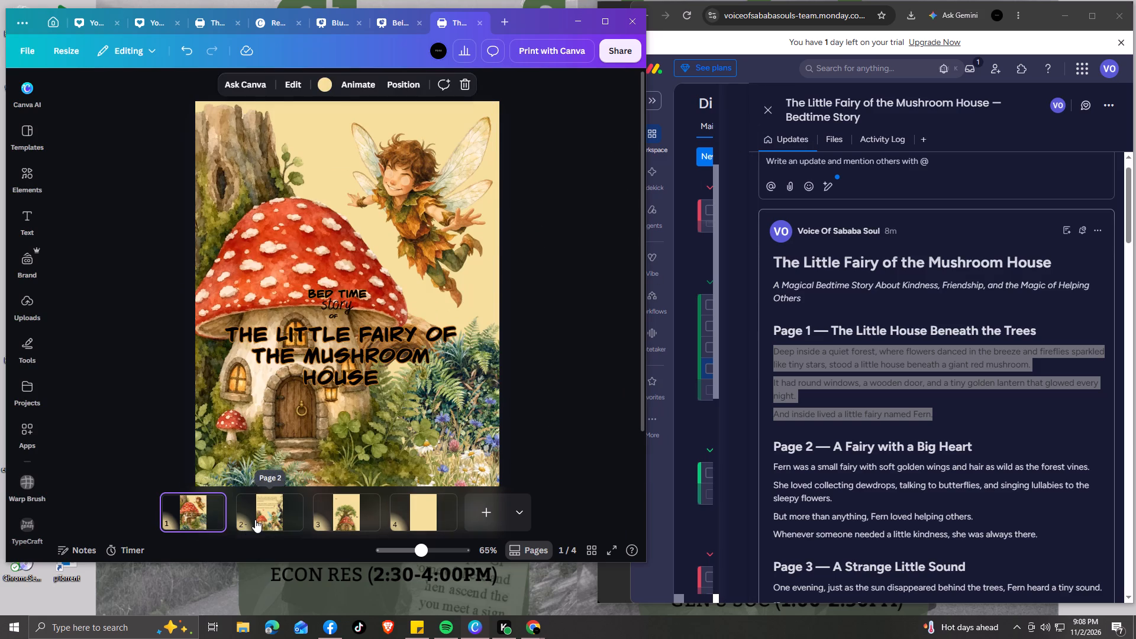
click(255, 519)
click(354, 515)
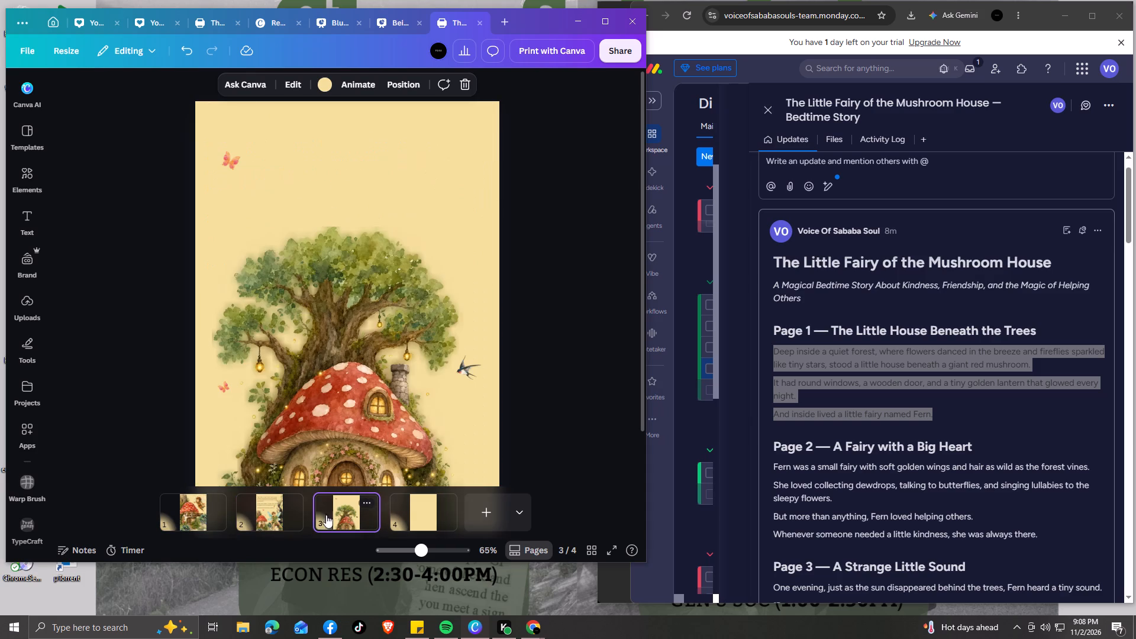
click(200, 512)
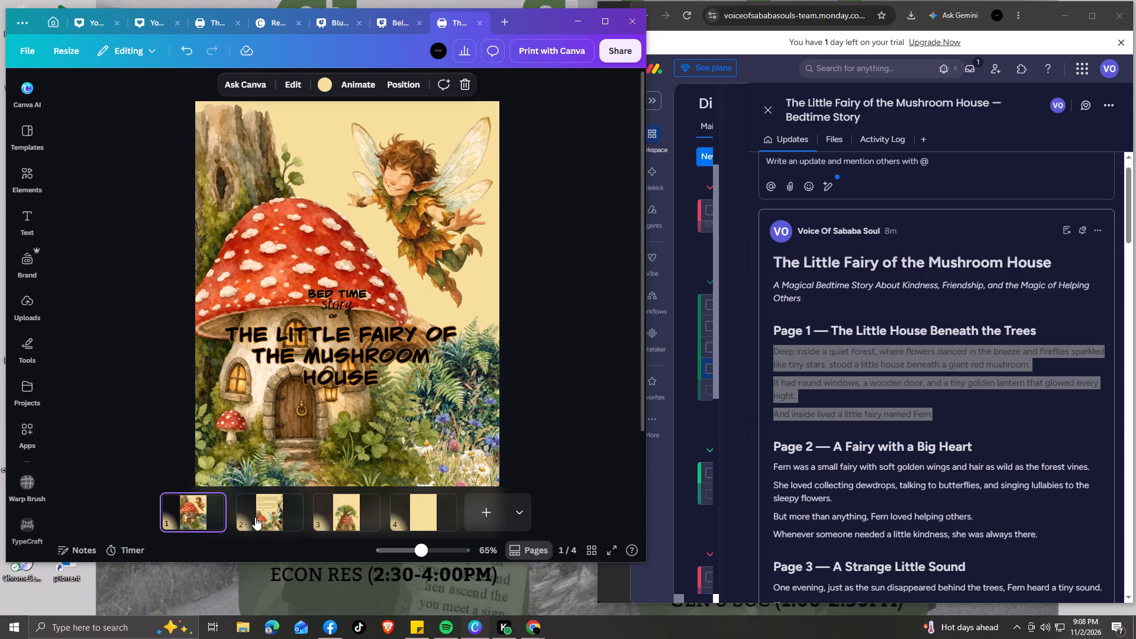
click(255, 517)
click(180, 522)
click(268, 522)
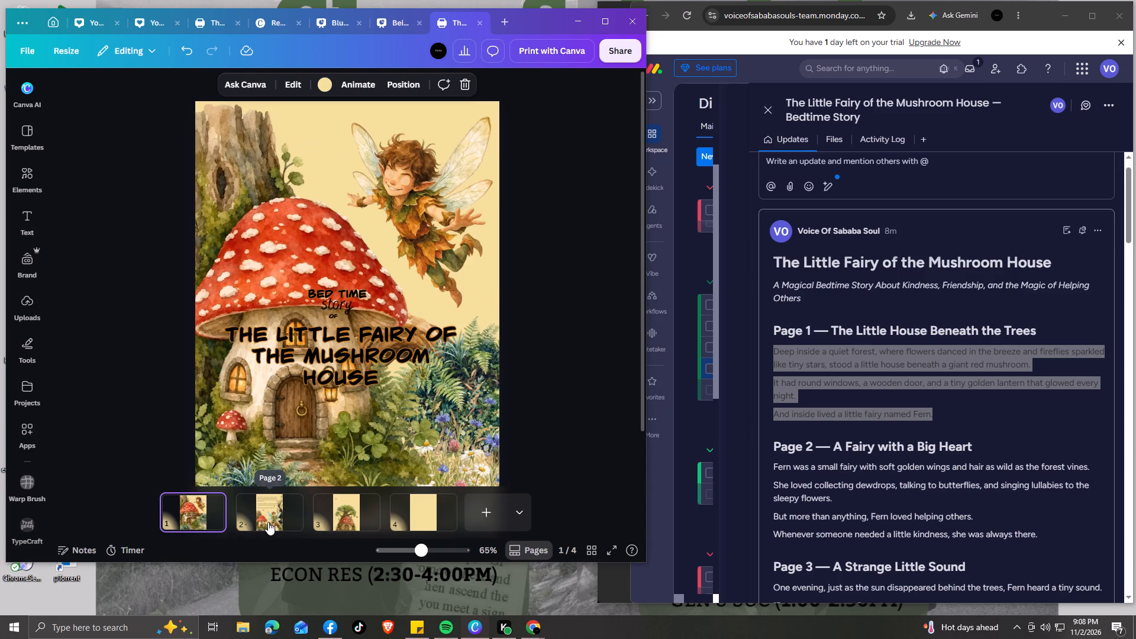
click(201, 526)
Examine the photo colors offered as text colors for the cover's fairy group, and review the whole cover.
click(405, 232)
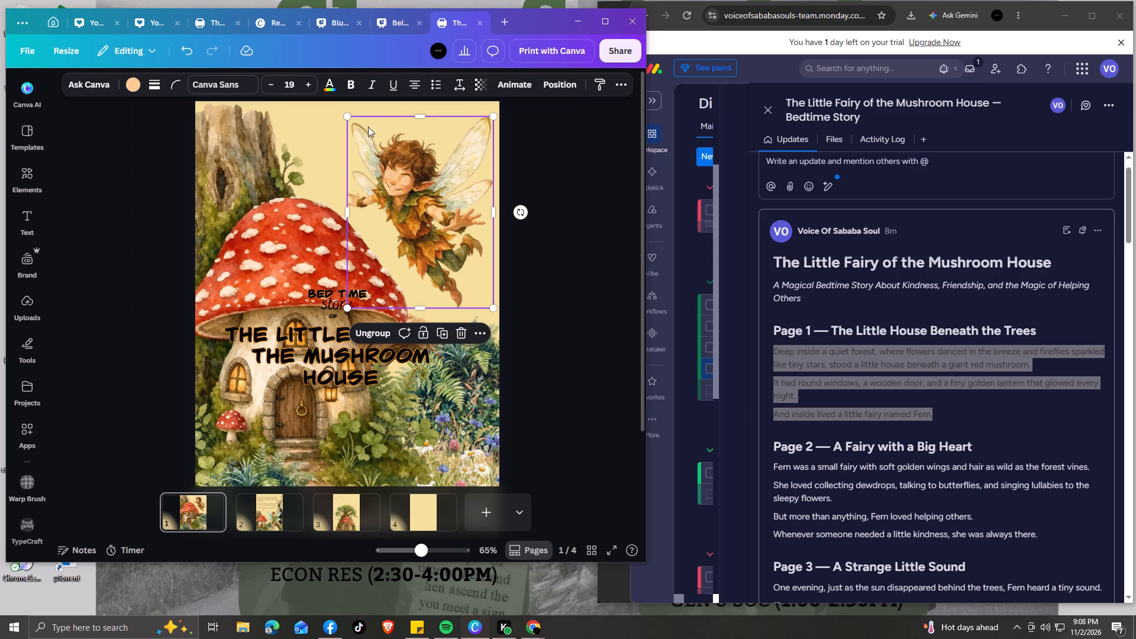
click(333, 79)
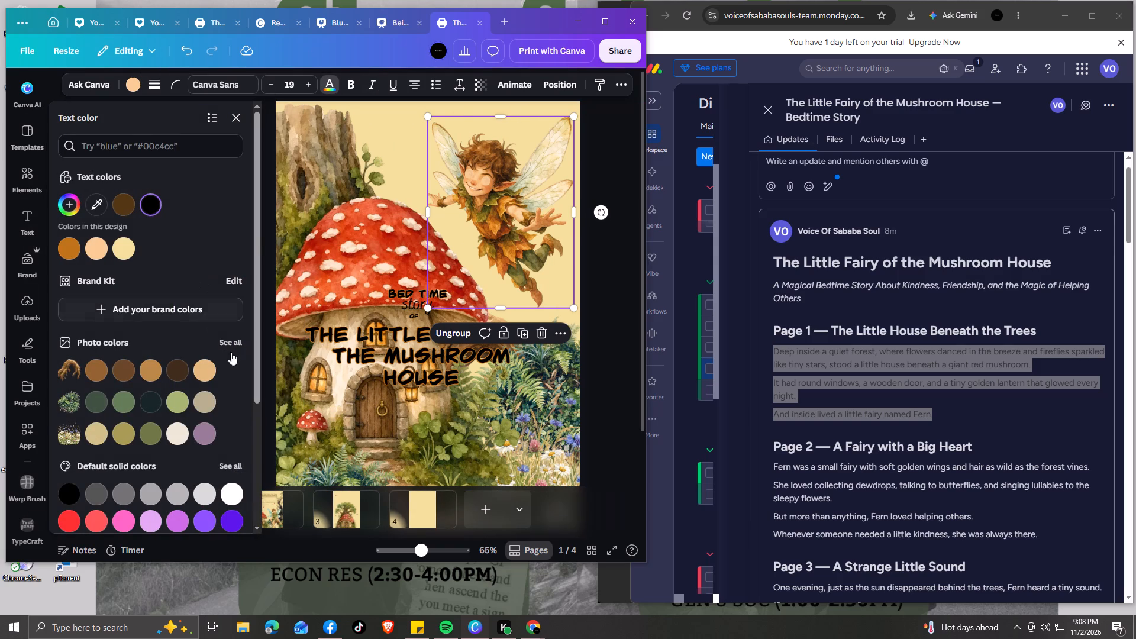
click(233, 353)
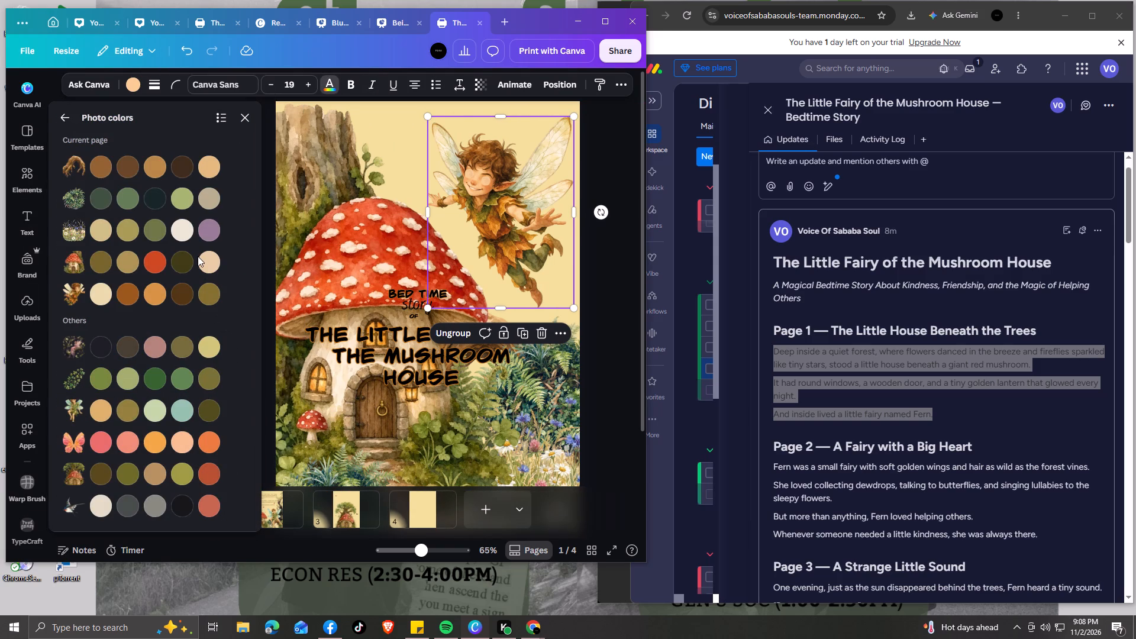
scroll(195, 257, down, 2)
drag(95, 295, 140, 296)
drag(140, 296, 211, 296)
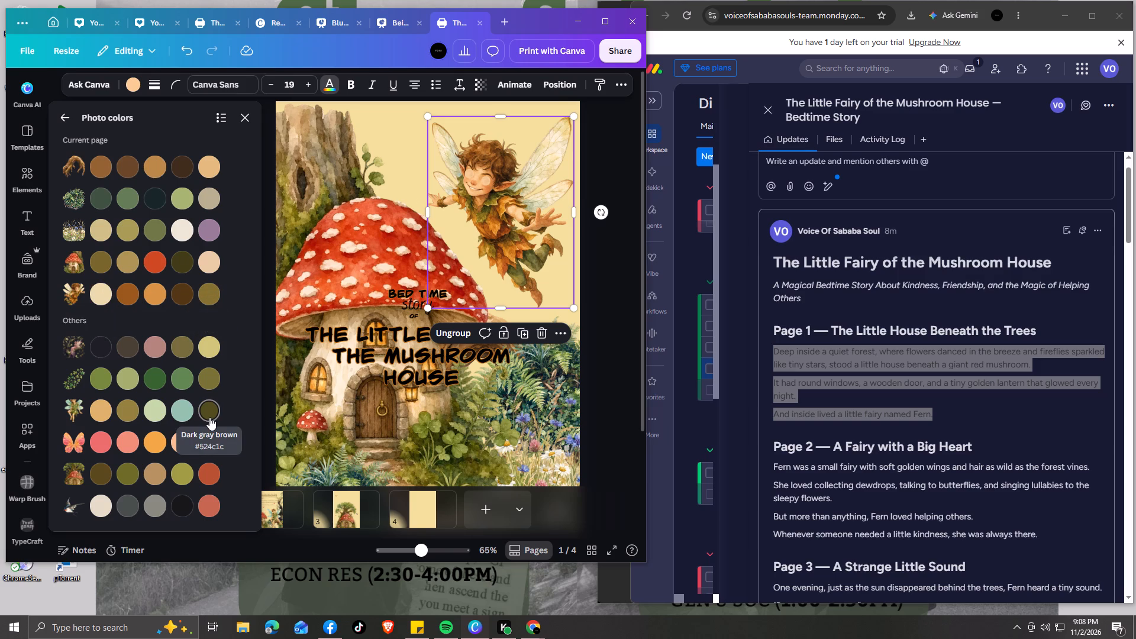
click(246, 119)
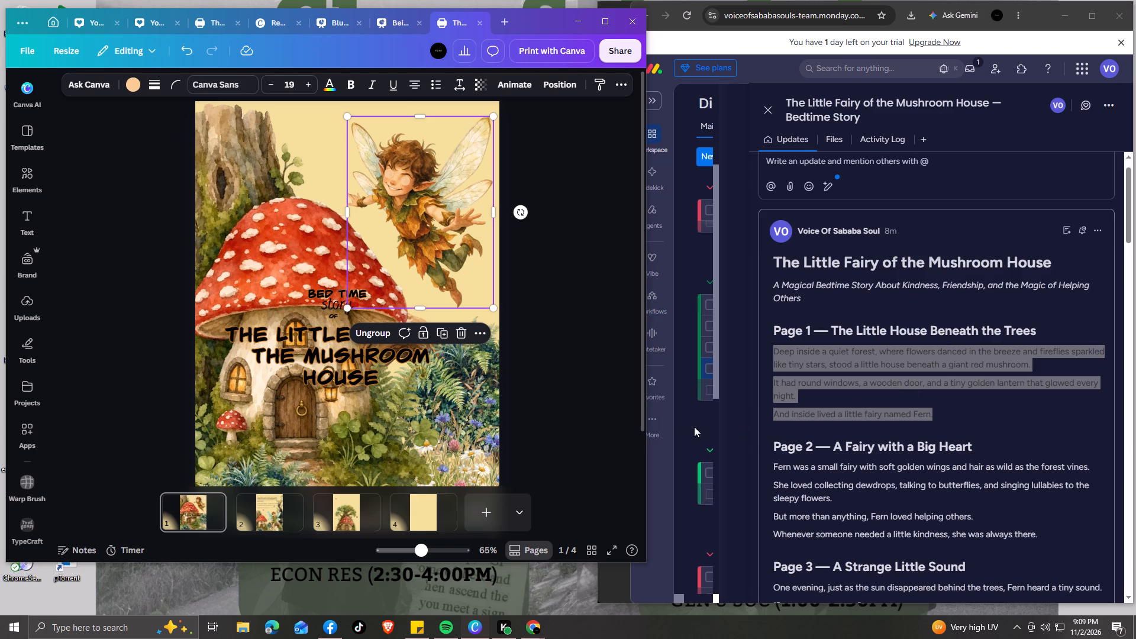
click(569, 388)
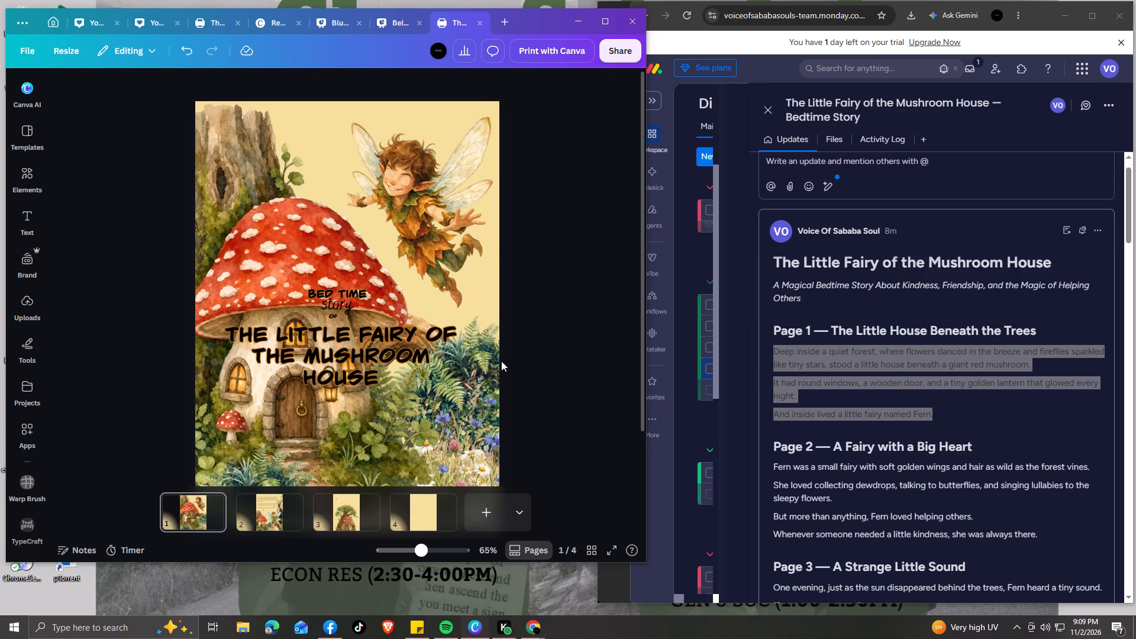
click(545, 377)
scroll(532, 370, down, 5)
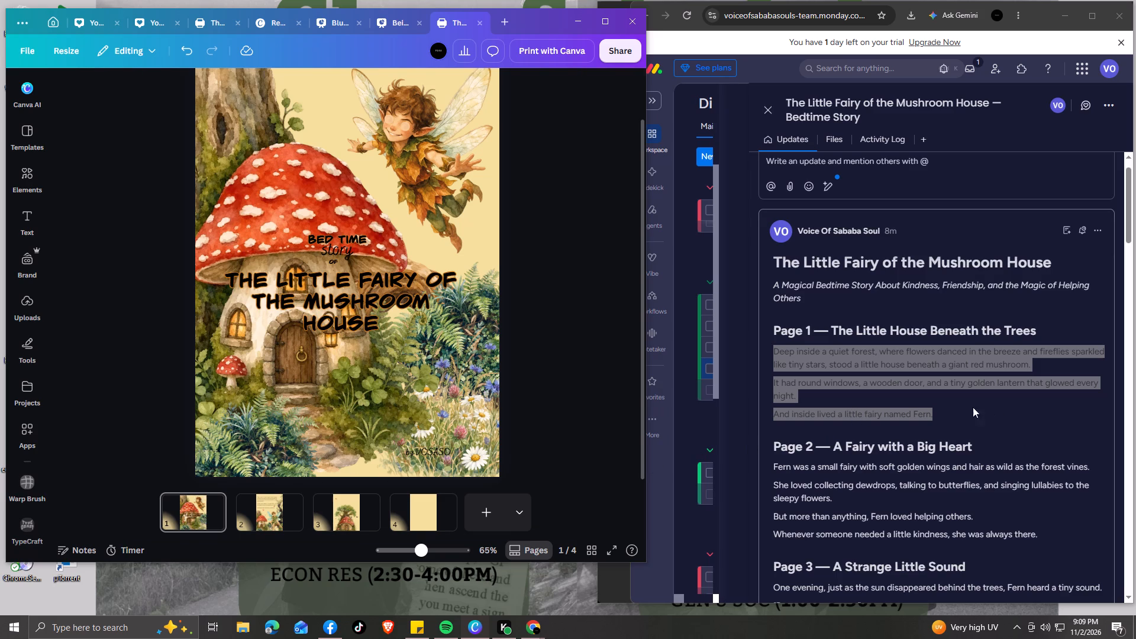
On page 2, search the elements library for "fireflies" and browse all the graphics results.
click(266, 512)
scroll(312, 367, up, 1)
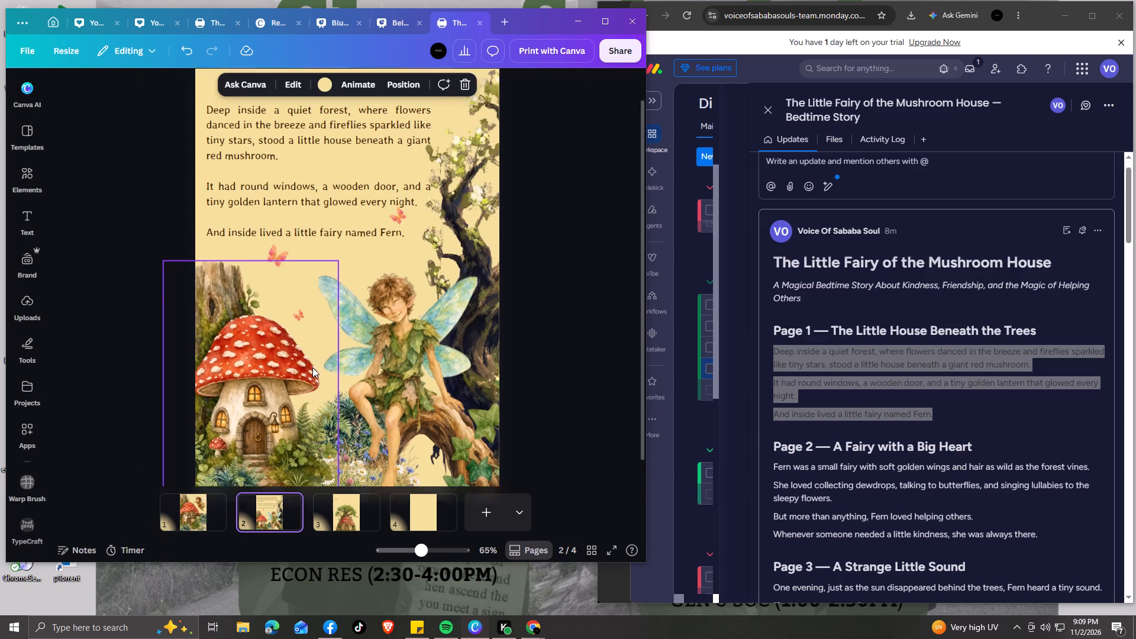
scroll(312, 367, up, 1)
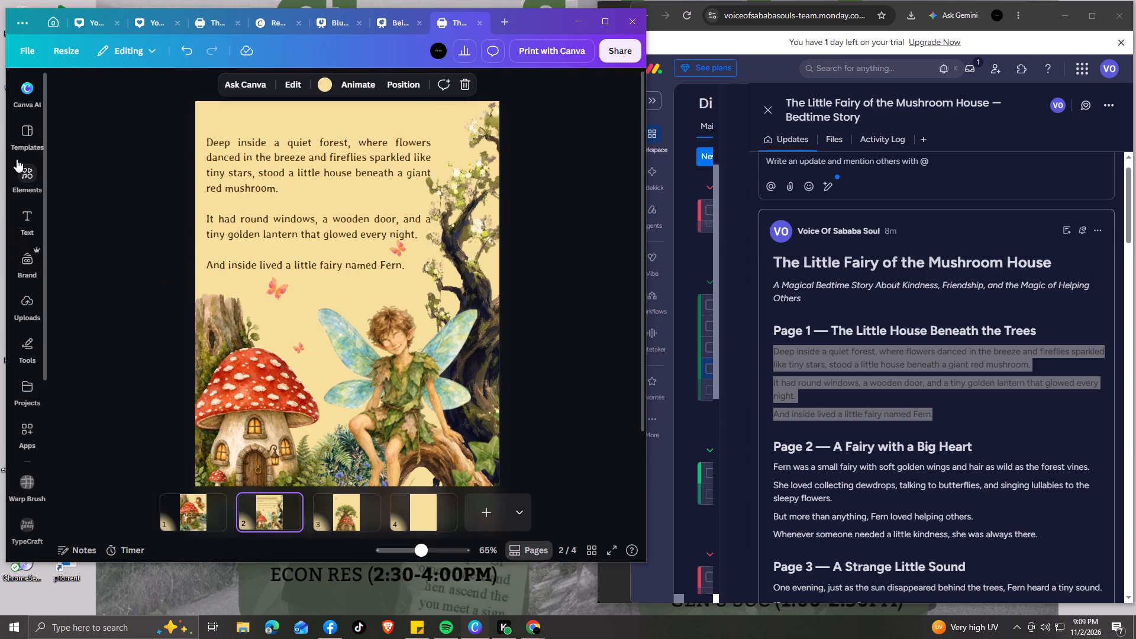
click(24, 179)
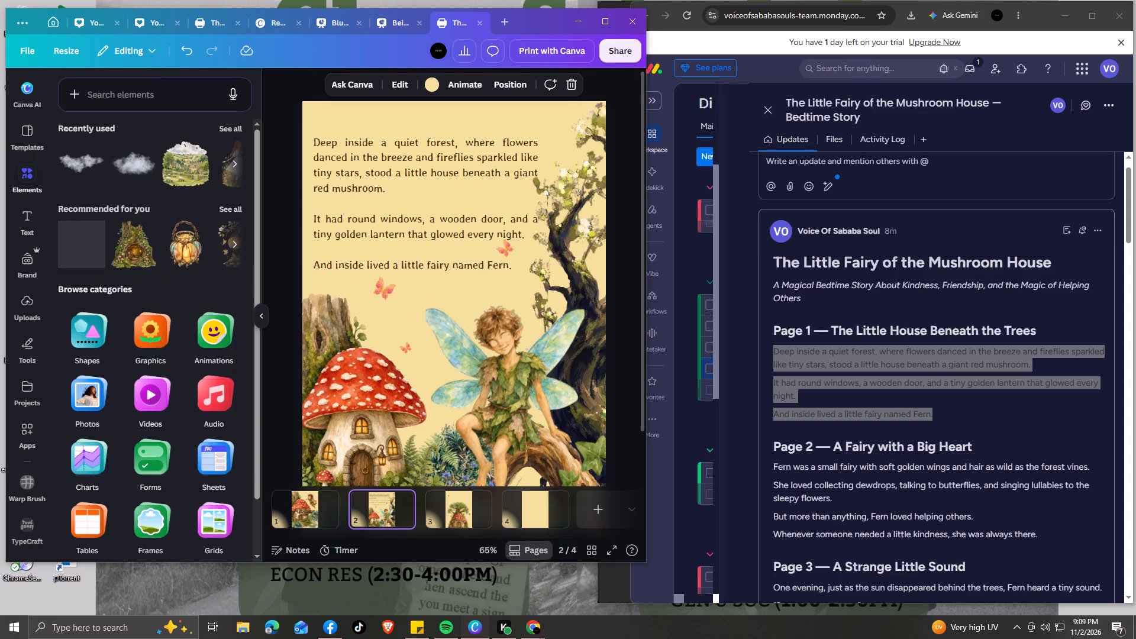
click(153, 97)
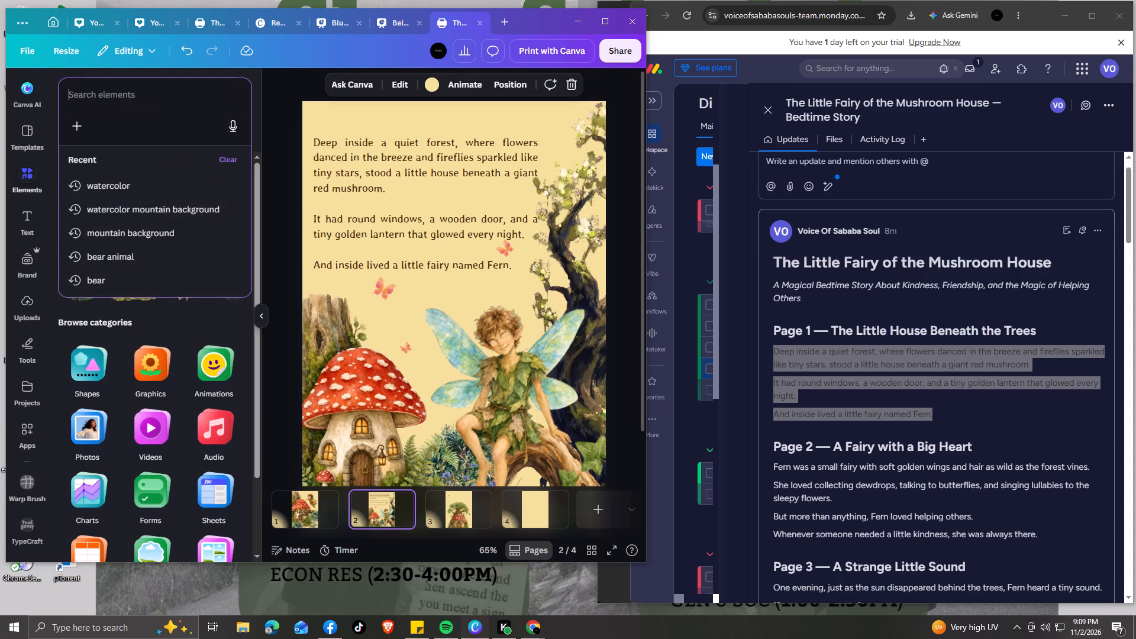
text(fireflies)
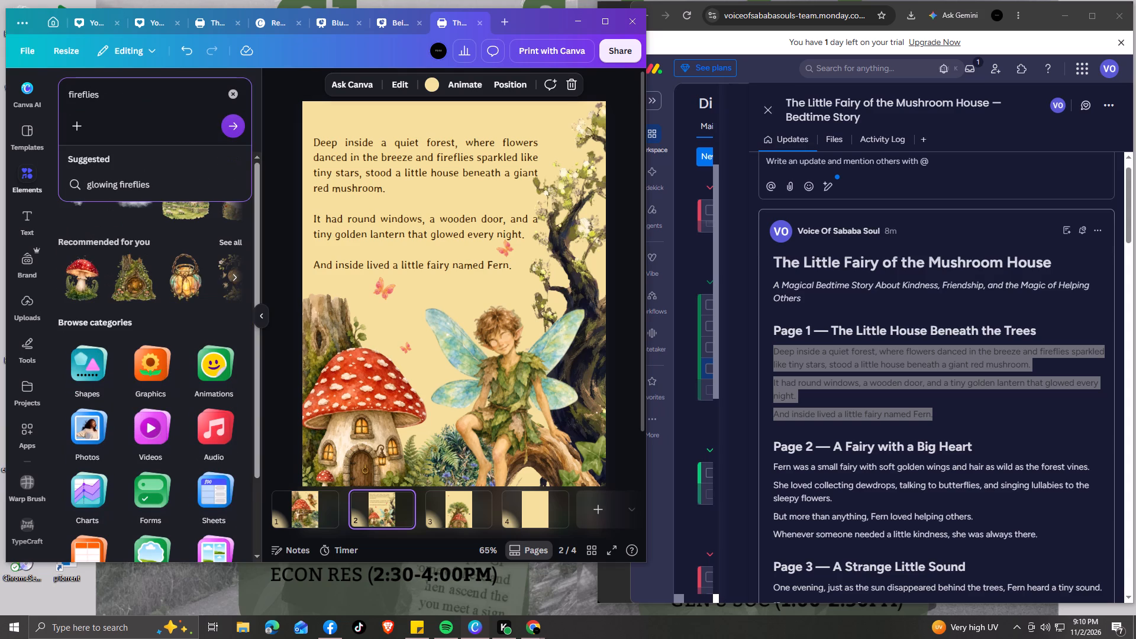
key(Return)
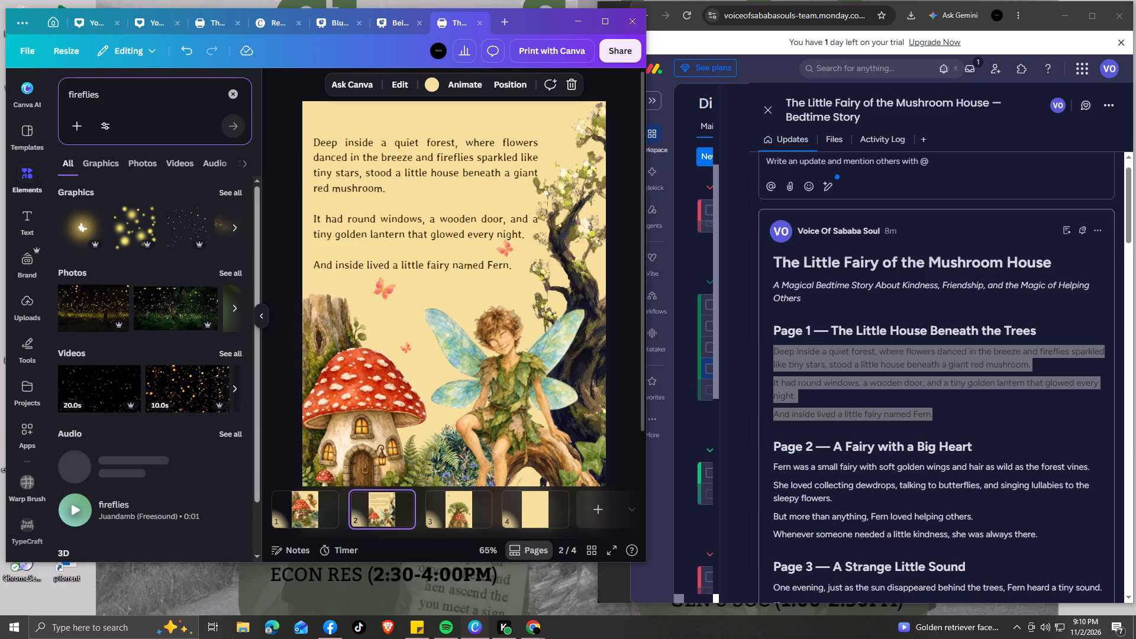
click(230, 191)
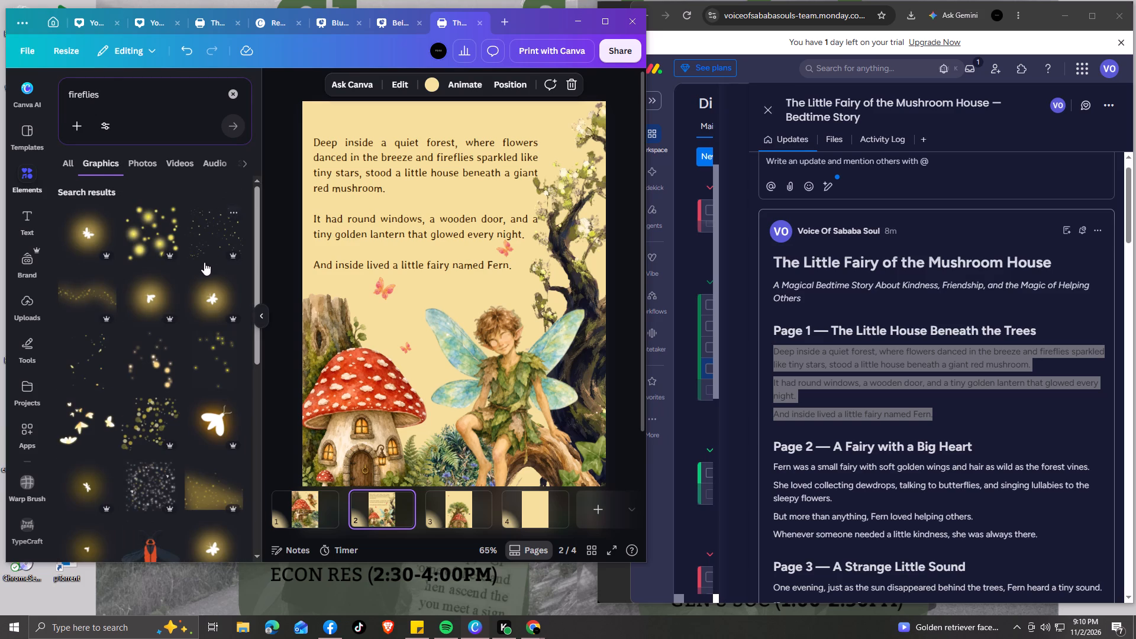
scroll(202, 263, down, 5)
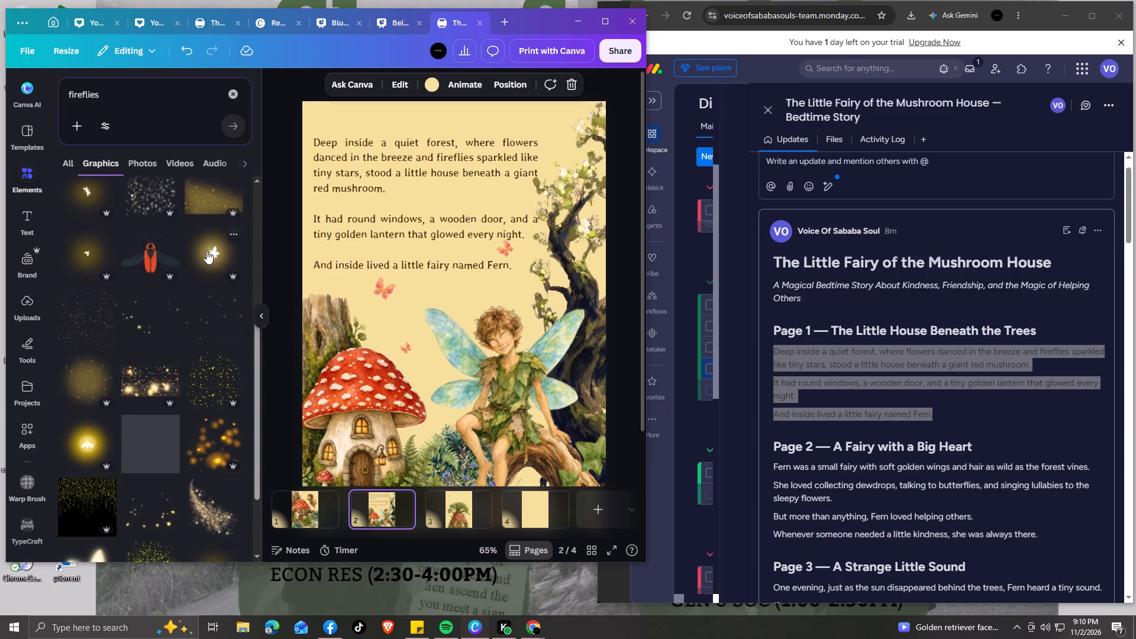
scroll(206, 251, down, 11)
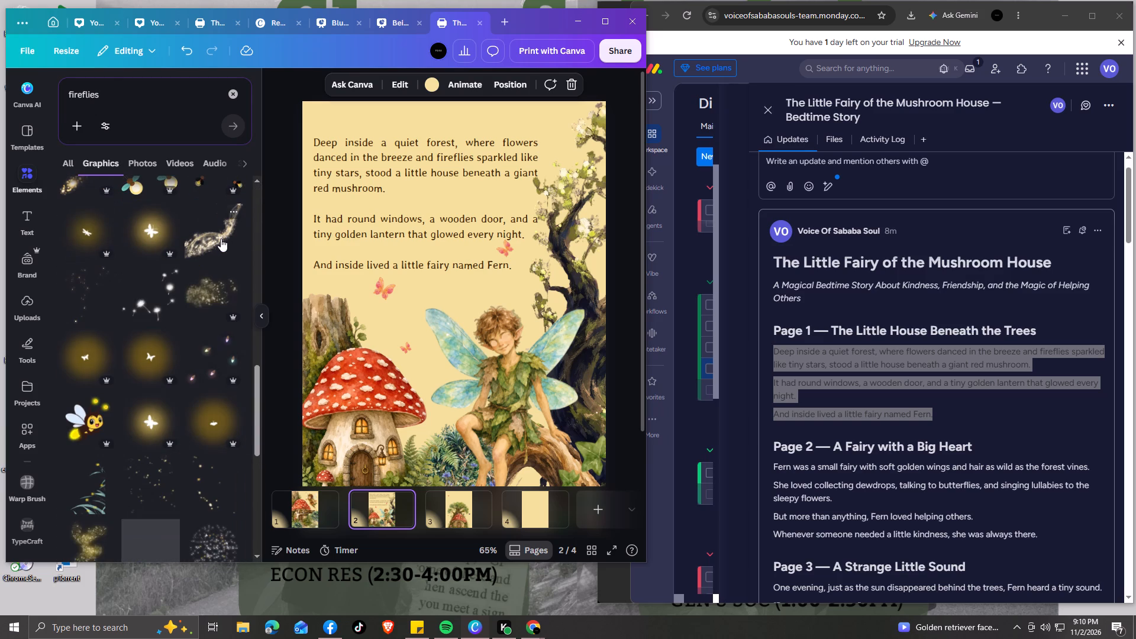
scroll(221, 238, down, 8)
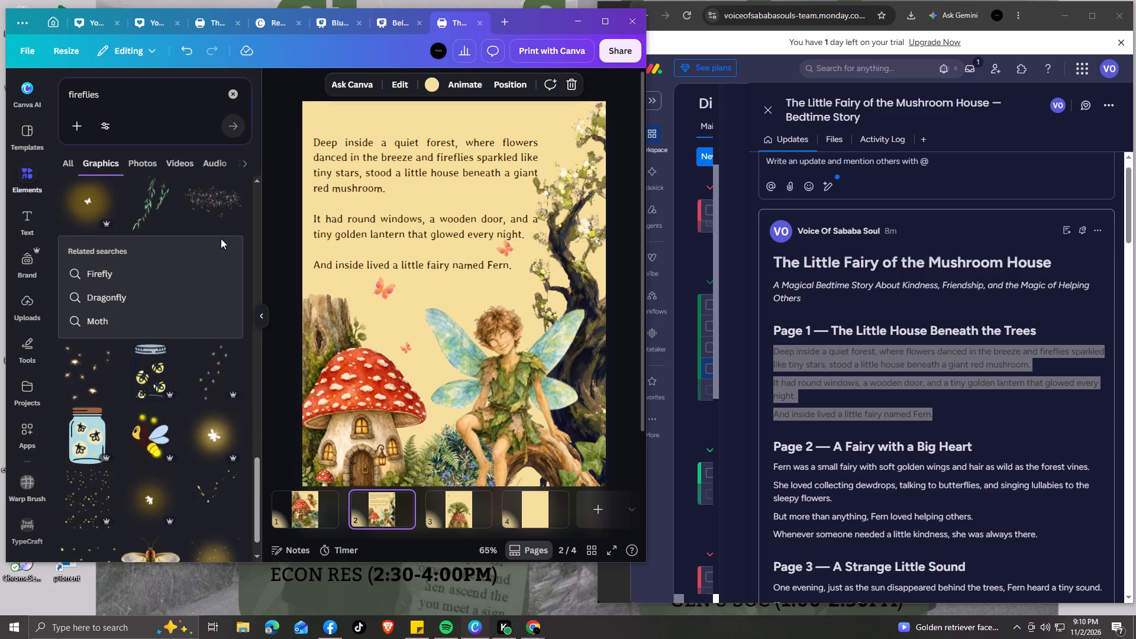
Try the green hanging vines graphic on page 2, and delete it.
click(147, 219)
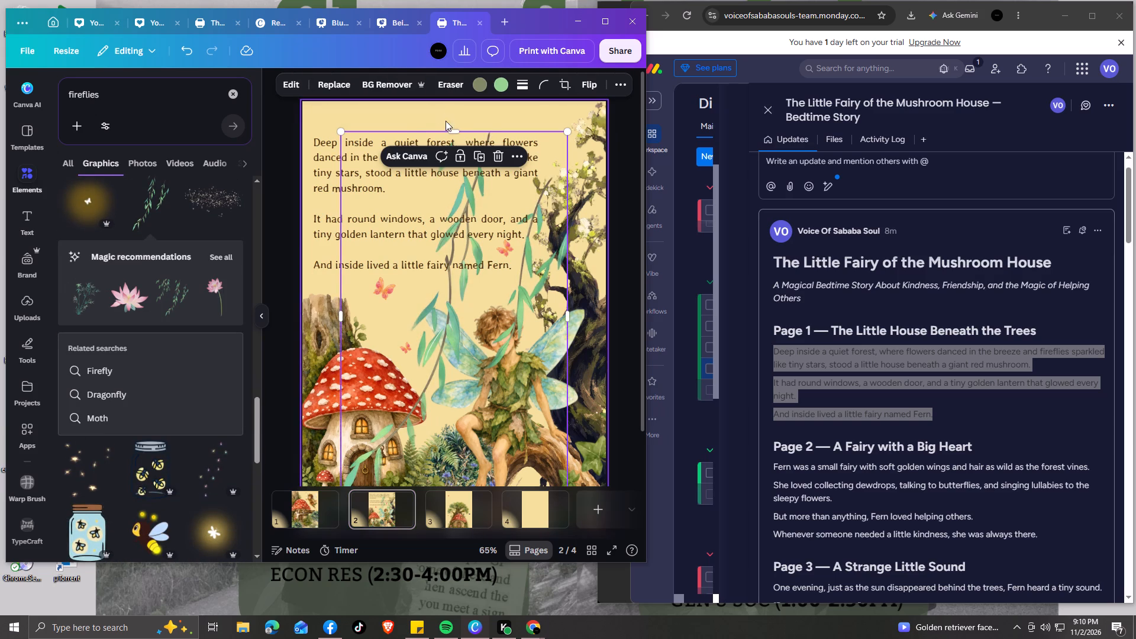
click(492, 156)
Browse further through the fireflies graphics for one that suits page 2.
scroll(227, 220, down, 5)
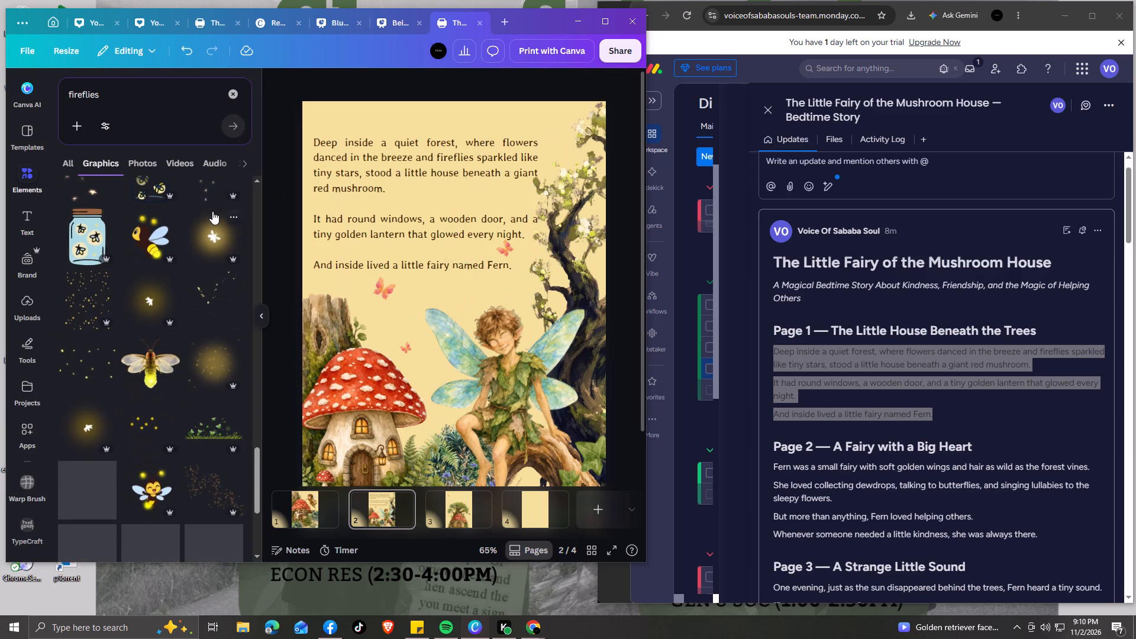
scroll(212, 211, down, 7)
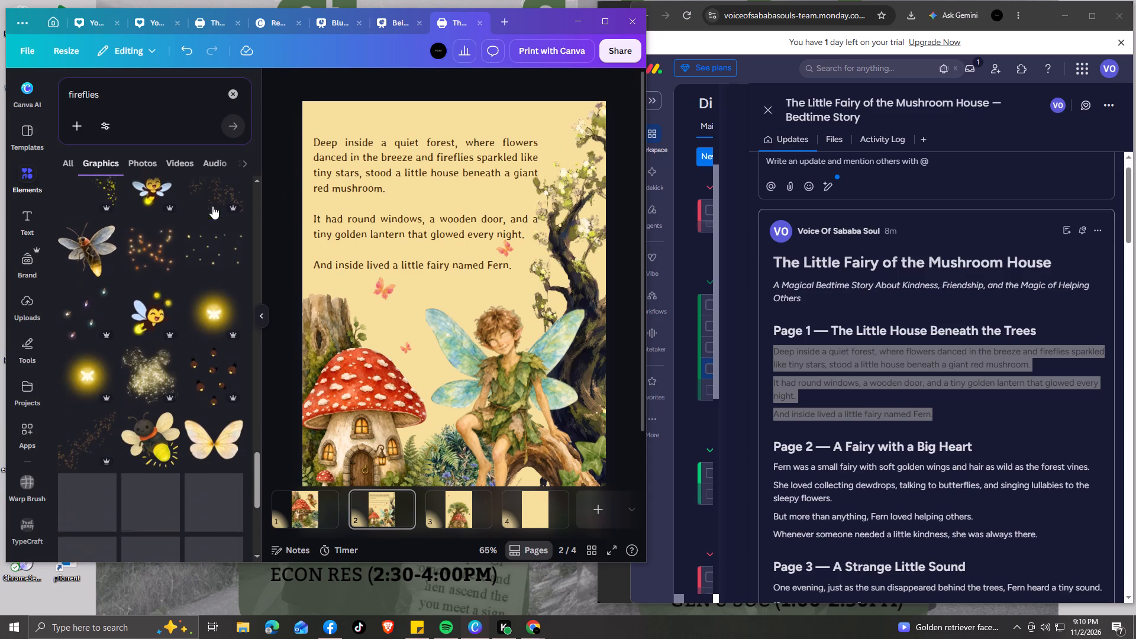
scroll(212, 206, down, 1)
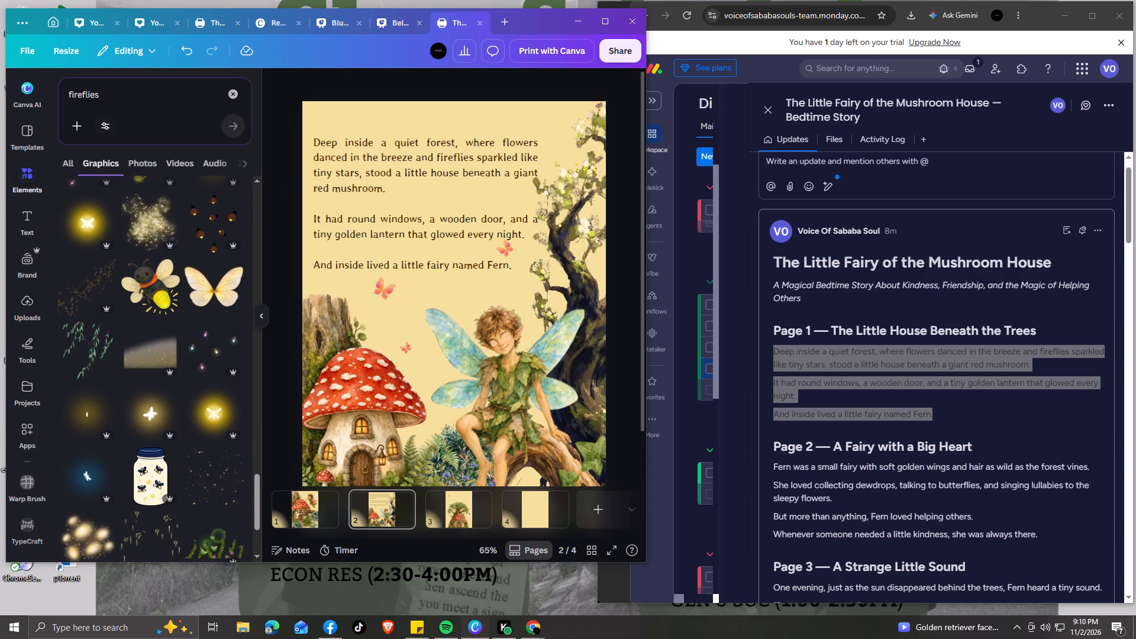
Open the "fireflies" search term for editing at its beginning.
click(67, 98)
click(69, 92)
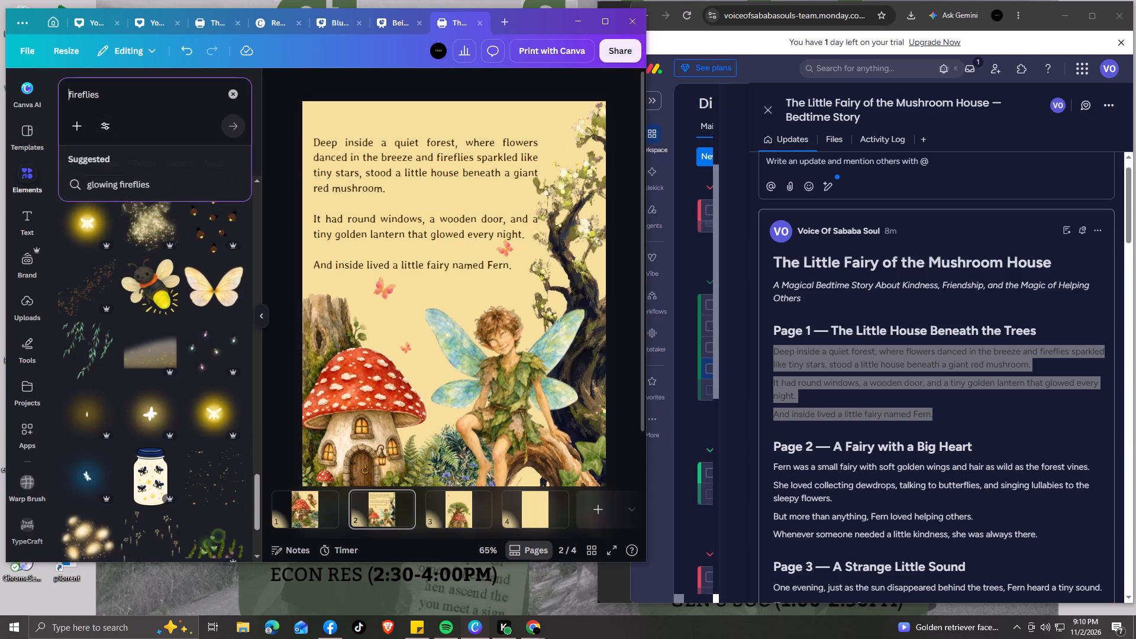
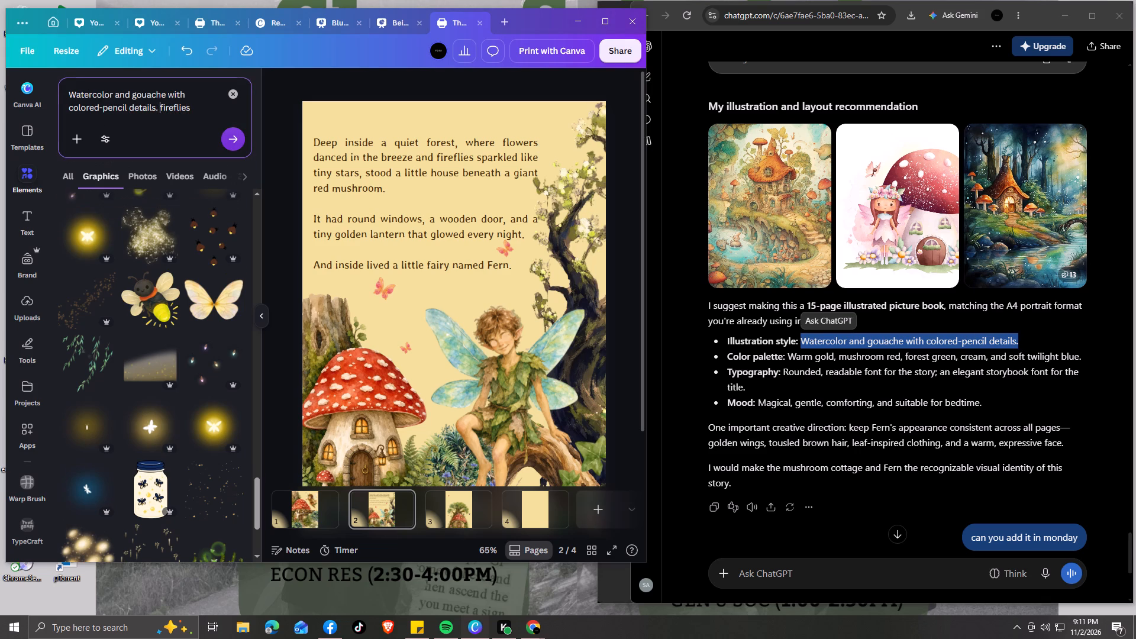
key(BackSpace)
key(BackSpace)
key(space)
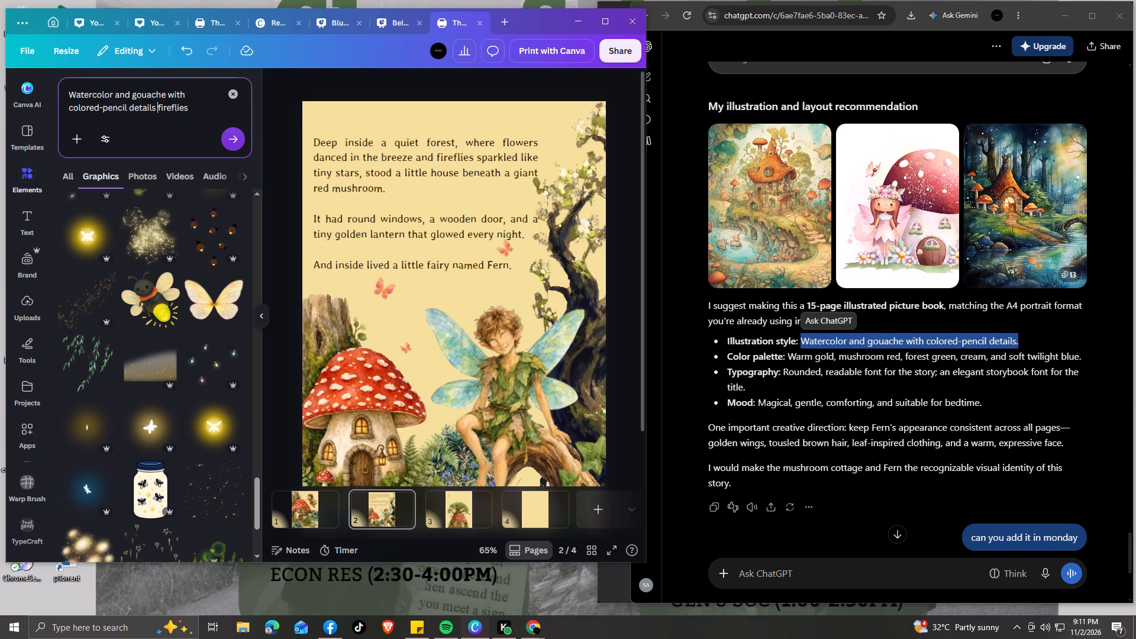
key(Return)
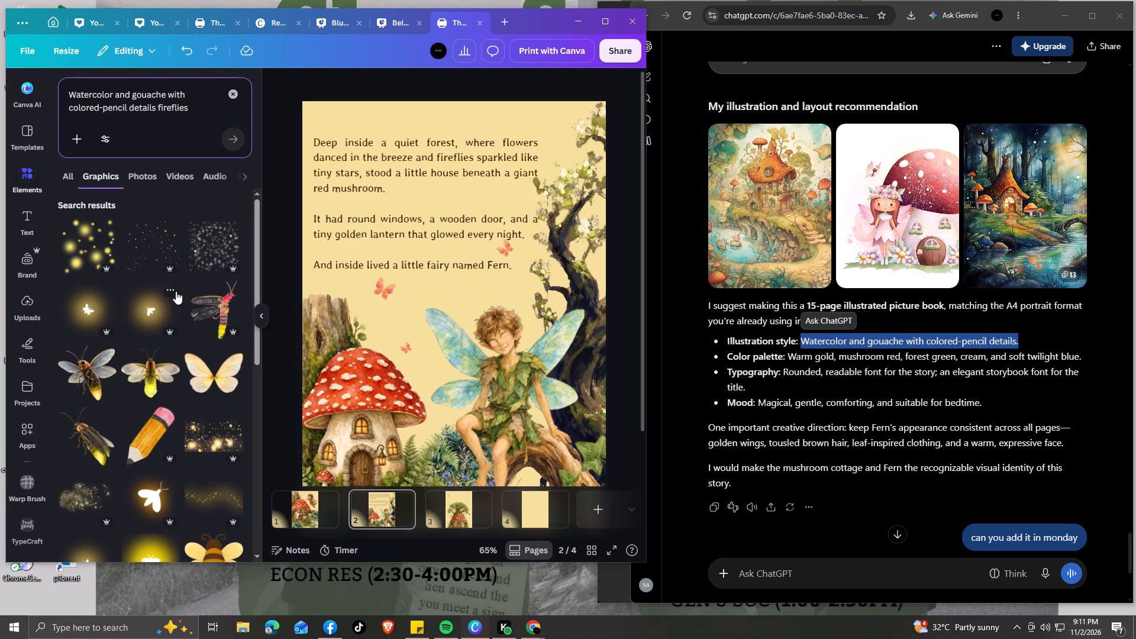
scroll(176, 291, down, 1)
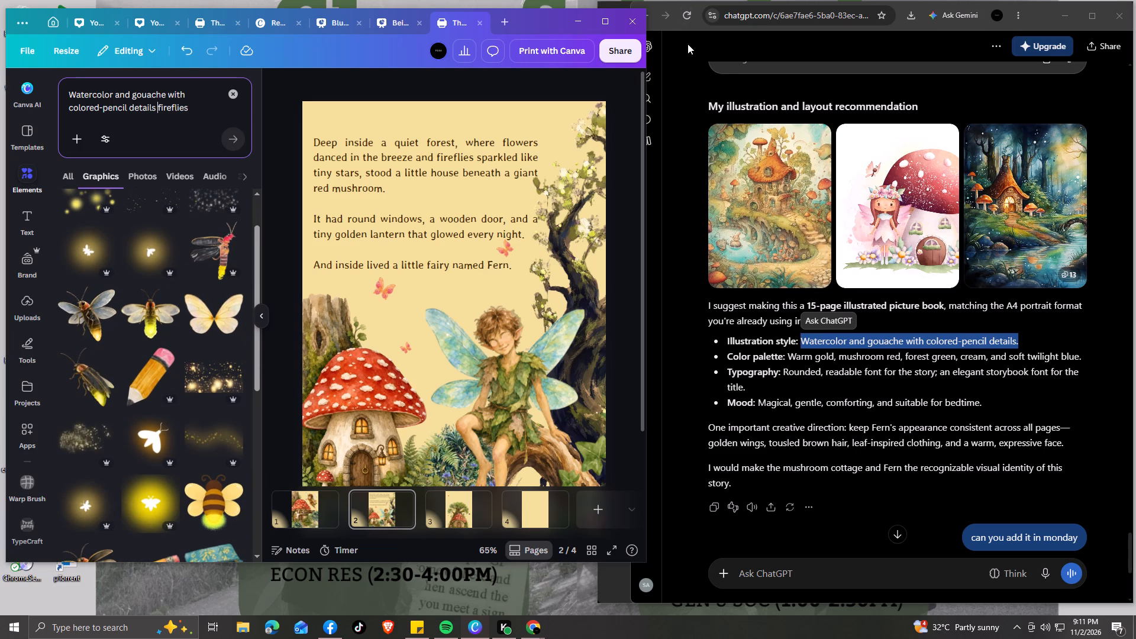
Switch Chrome back to the monday.com page with the fairy story text.
click(688, 44)
click(639, 191)
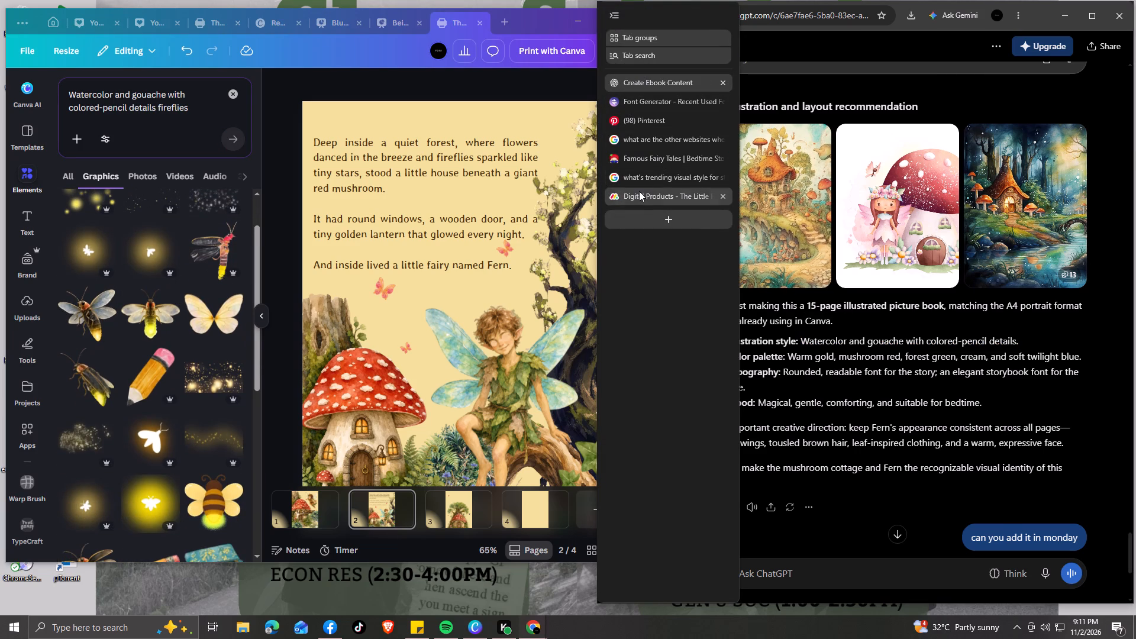
Maximize the Canva window and browse the watercolor fireflies graphics for one that suits page 2.
scroll(199, 357, down, 5)
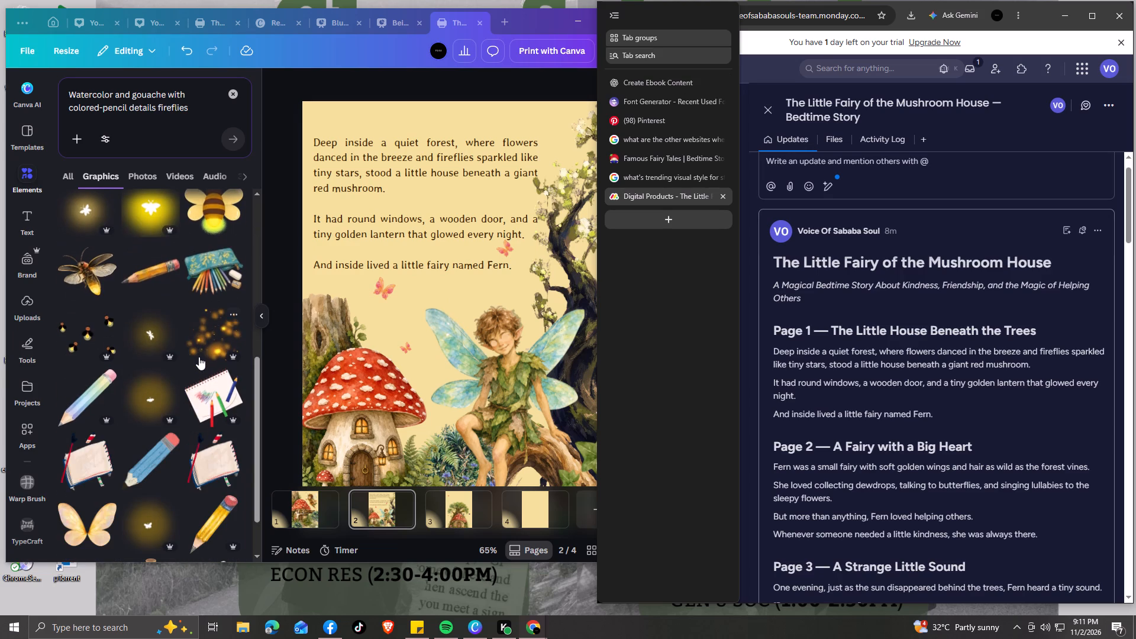
scroll(199, 357, down, 3)
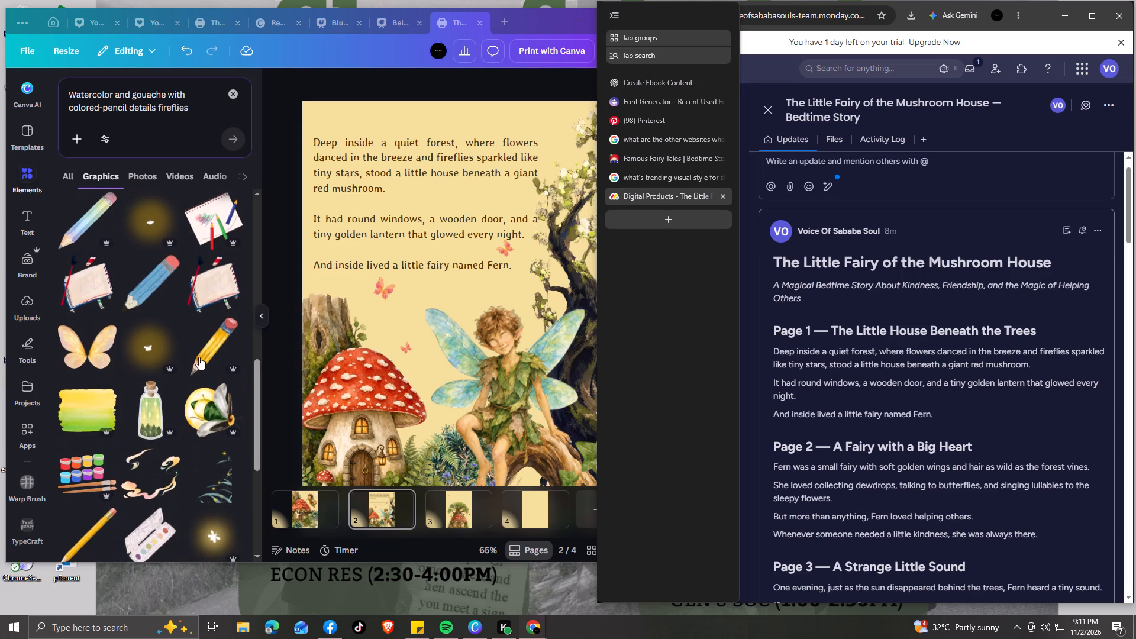
scroll(199, 357, down, 3)
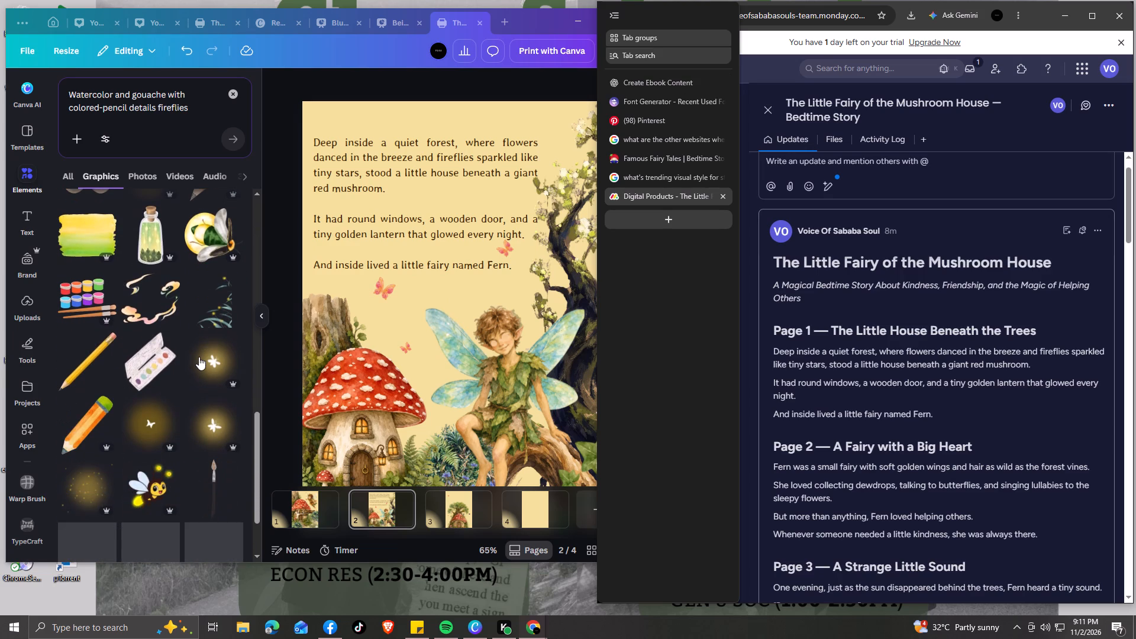
scroll(199, 357, down, 2)
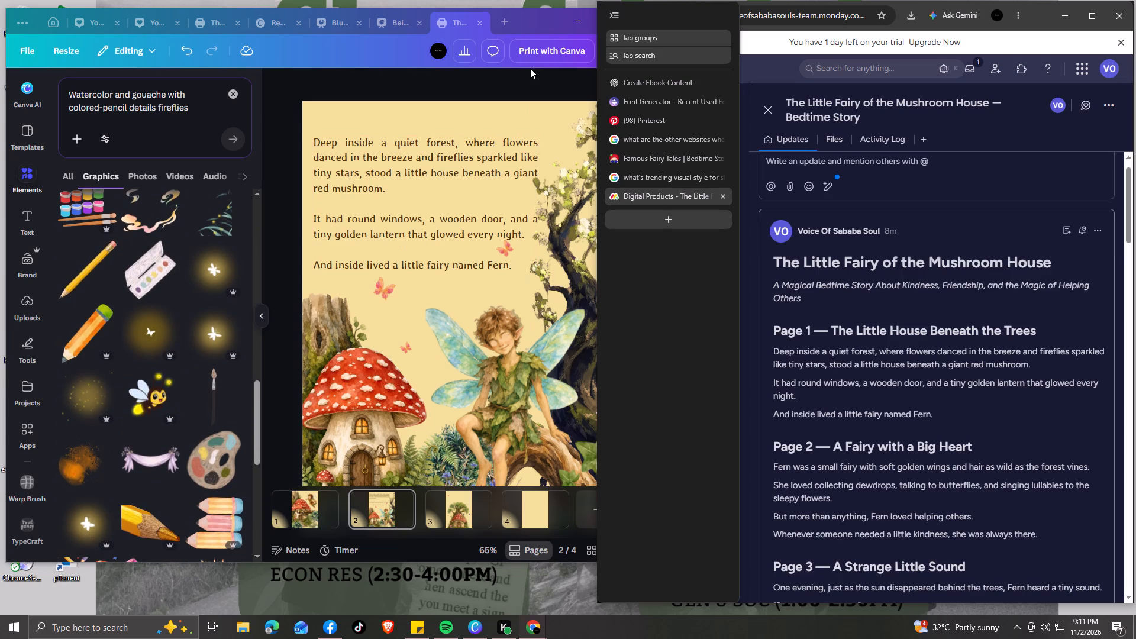
click(546, 11)
click(608, 20)
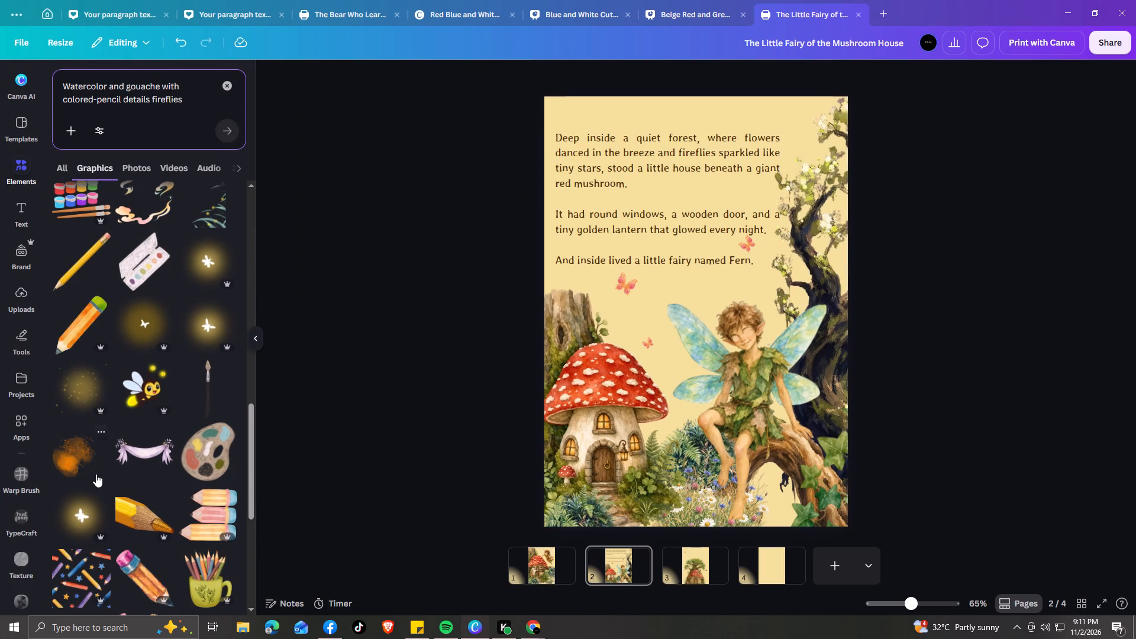
scroll(72, 404, down, 2)
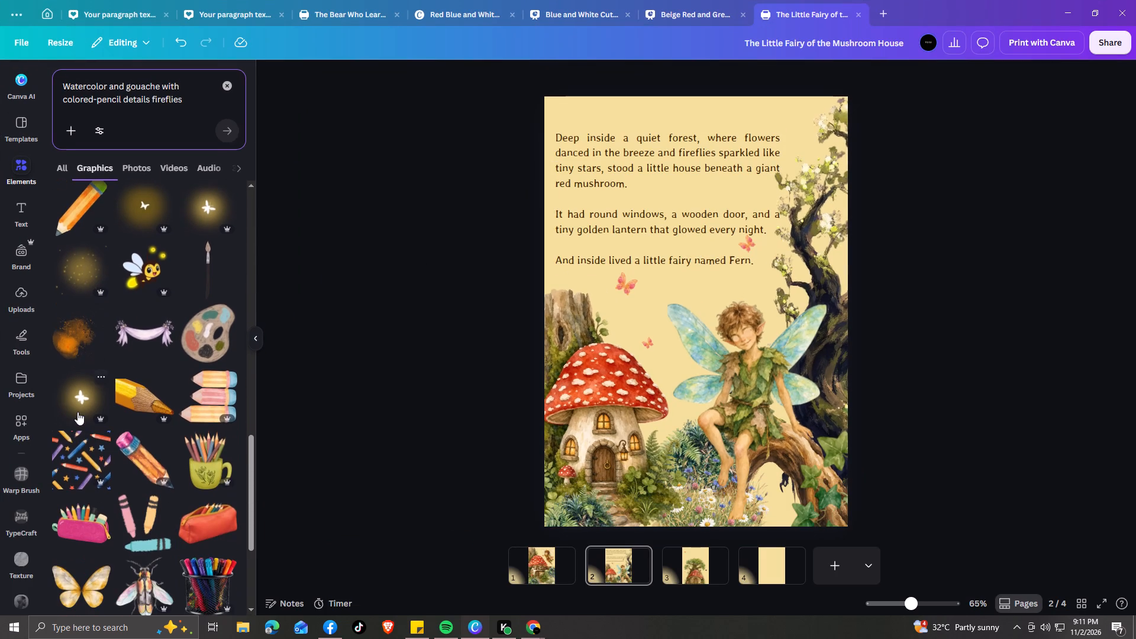
scroll(79, 410, down, 8)
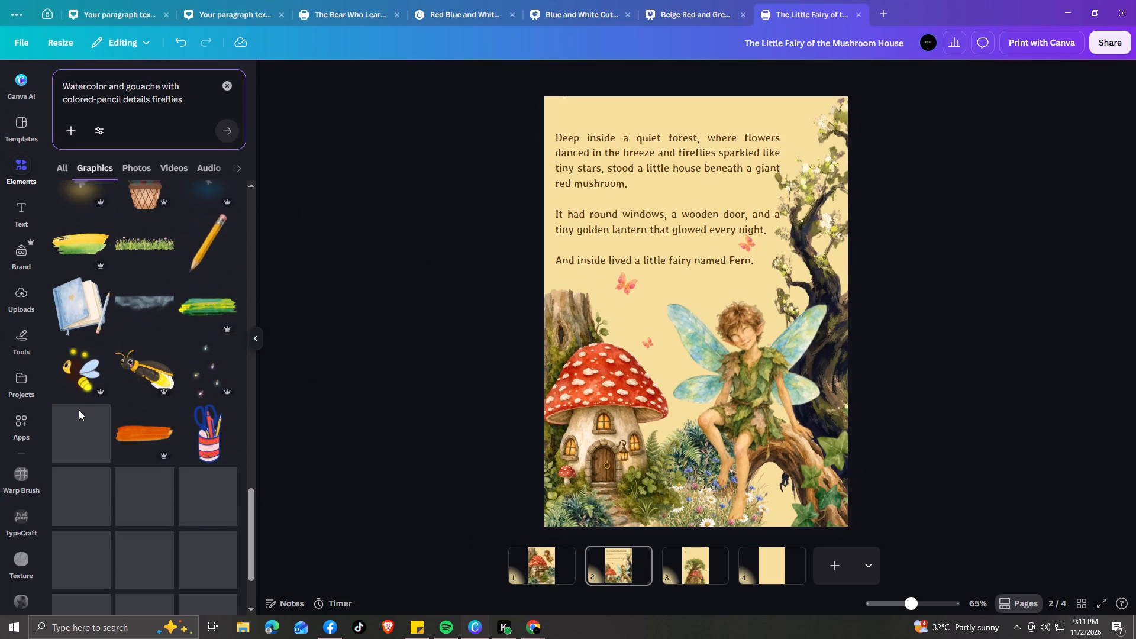
scroll(79, 410, down, 1)
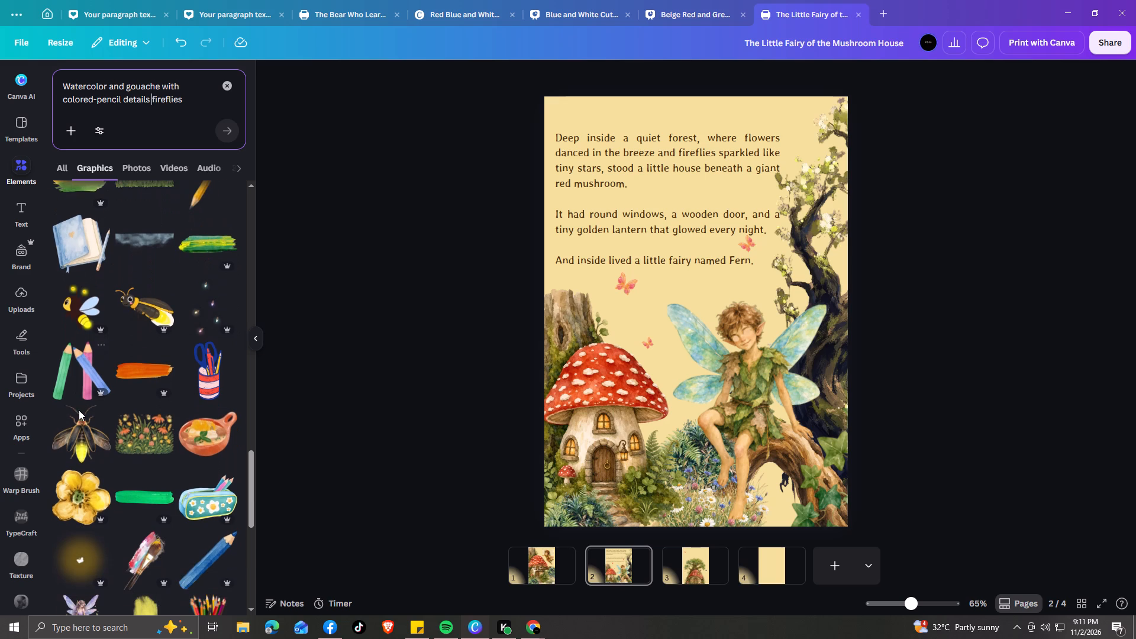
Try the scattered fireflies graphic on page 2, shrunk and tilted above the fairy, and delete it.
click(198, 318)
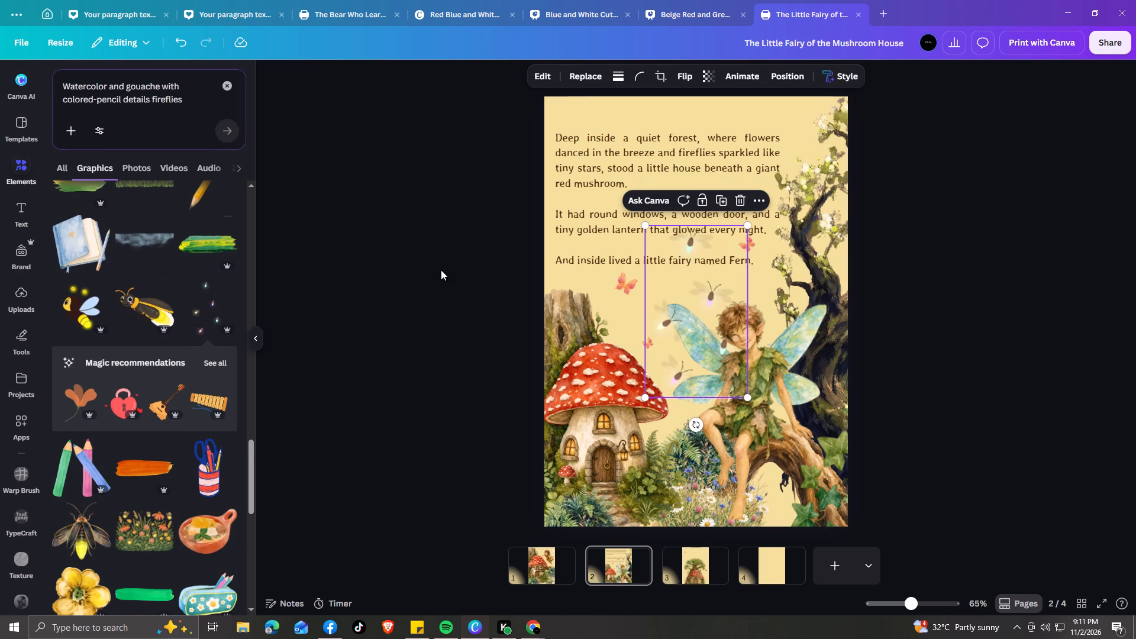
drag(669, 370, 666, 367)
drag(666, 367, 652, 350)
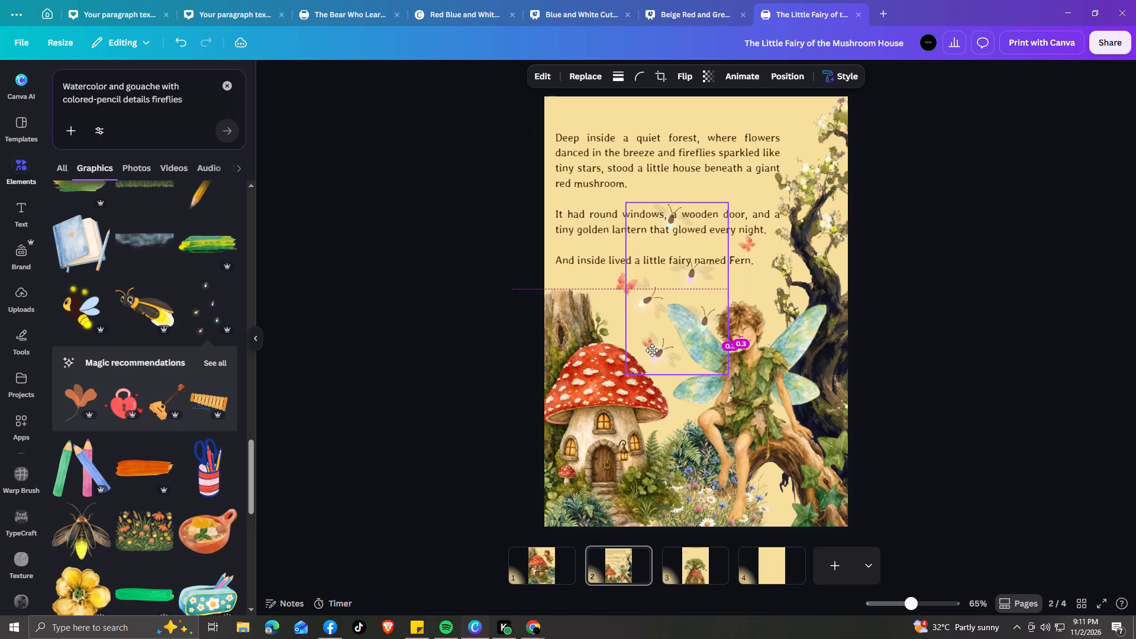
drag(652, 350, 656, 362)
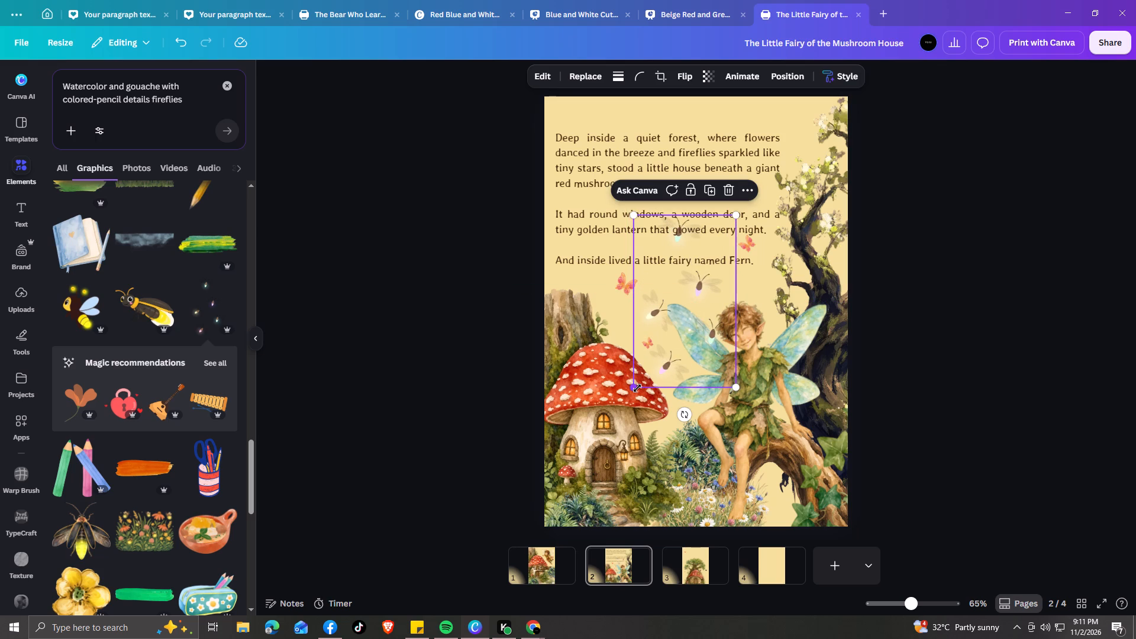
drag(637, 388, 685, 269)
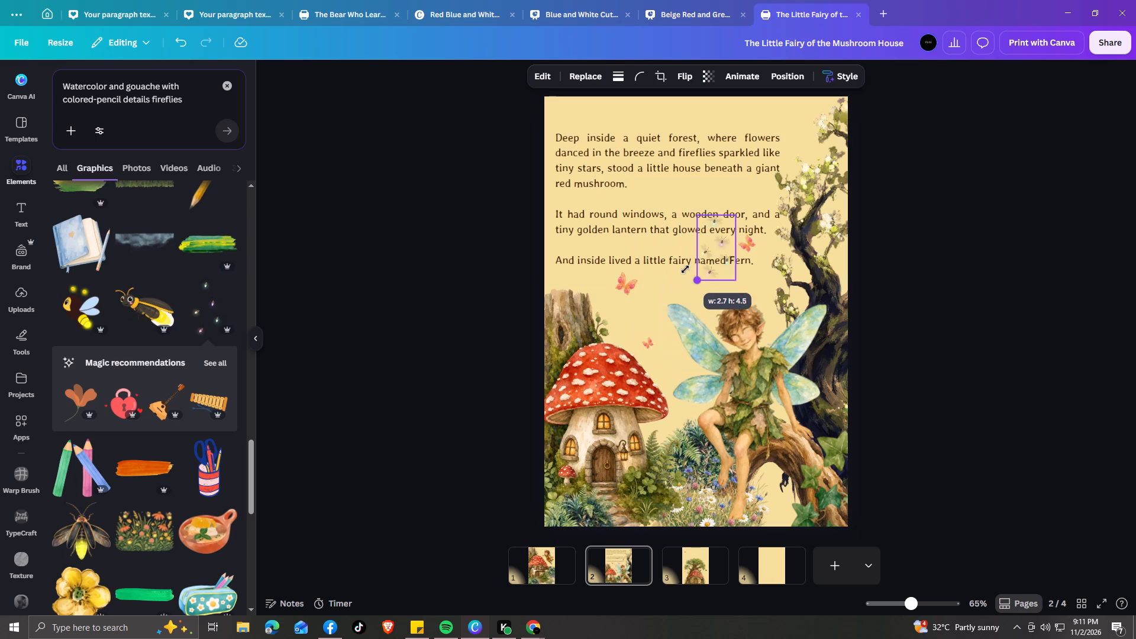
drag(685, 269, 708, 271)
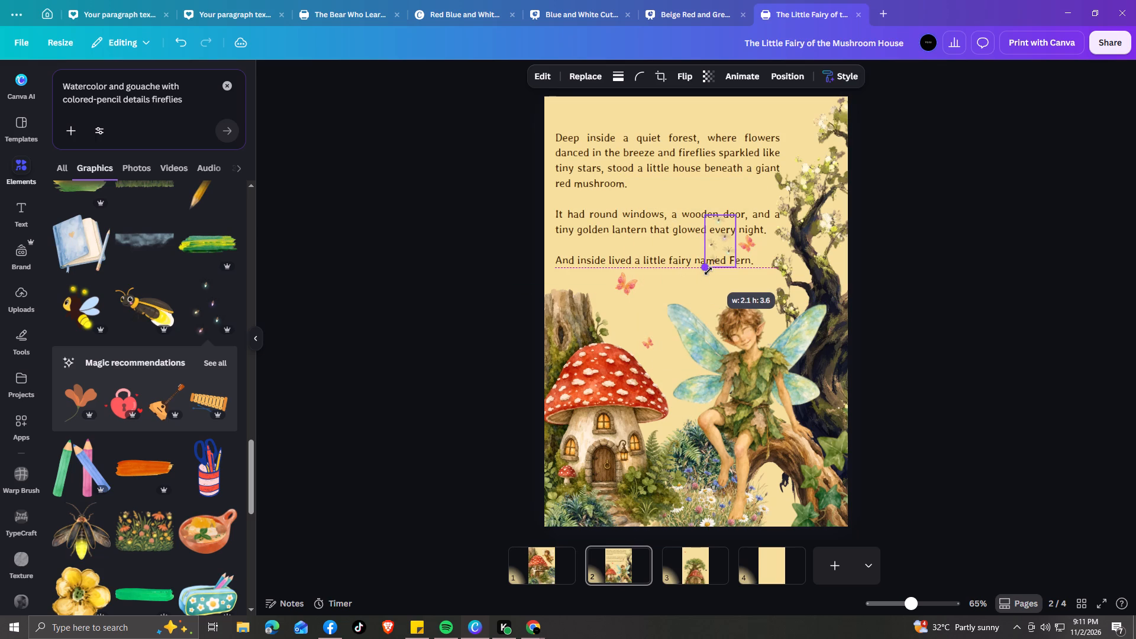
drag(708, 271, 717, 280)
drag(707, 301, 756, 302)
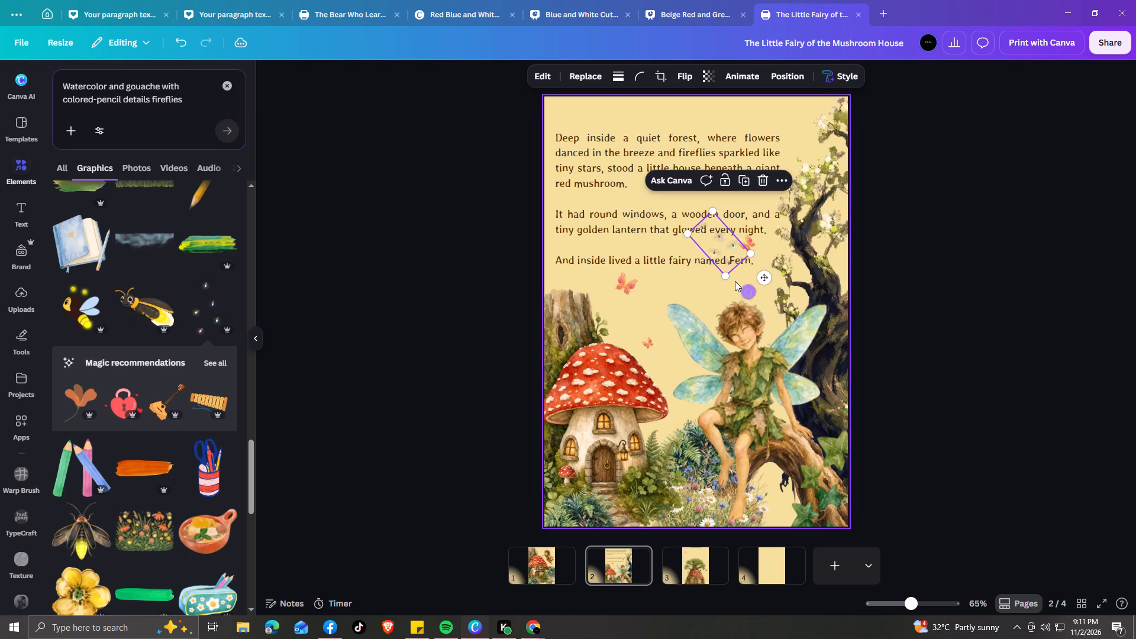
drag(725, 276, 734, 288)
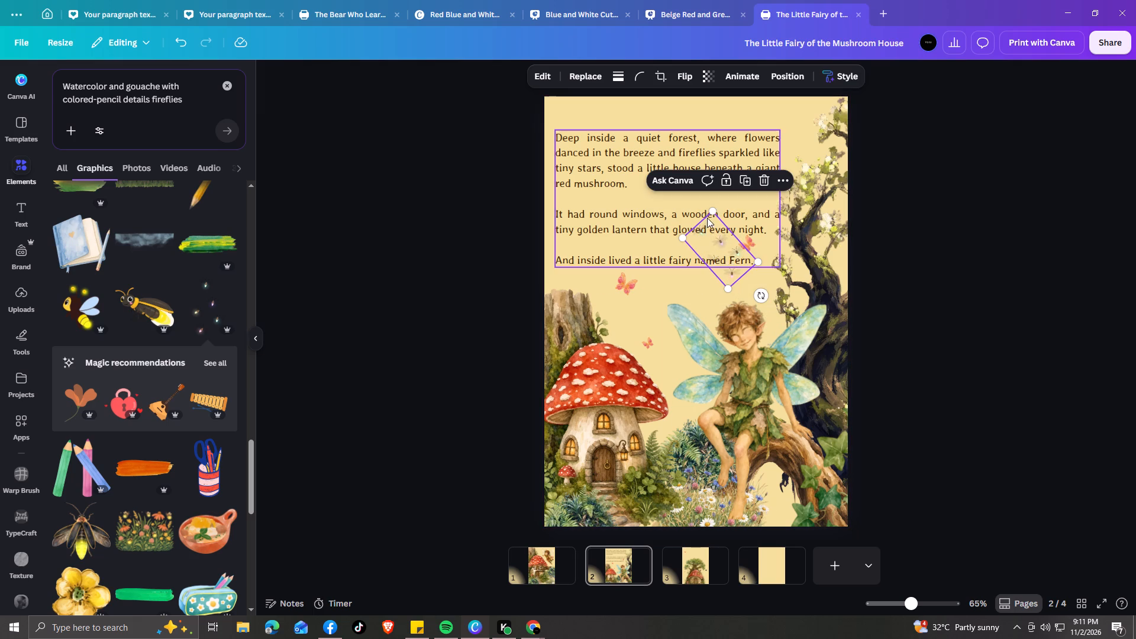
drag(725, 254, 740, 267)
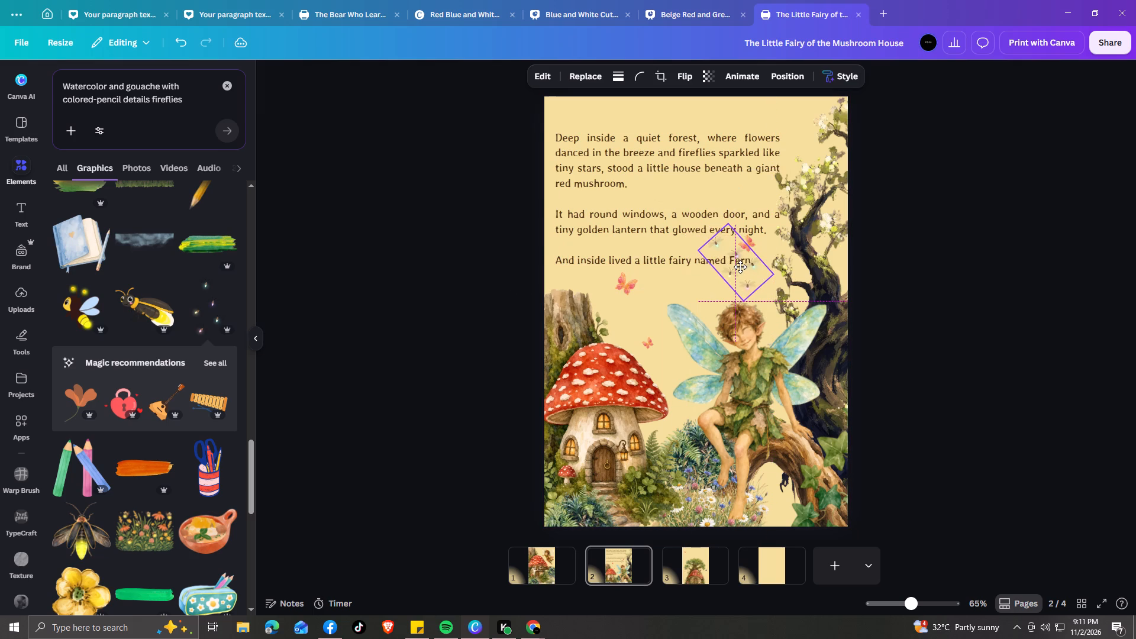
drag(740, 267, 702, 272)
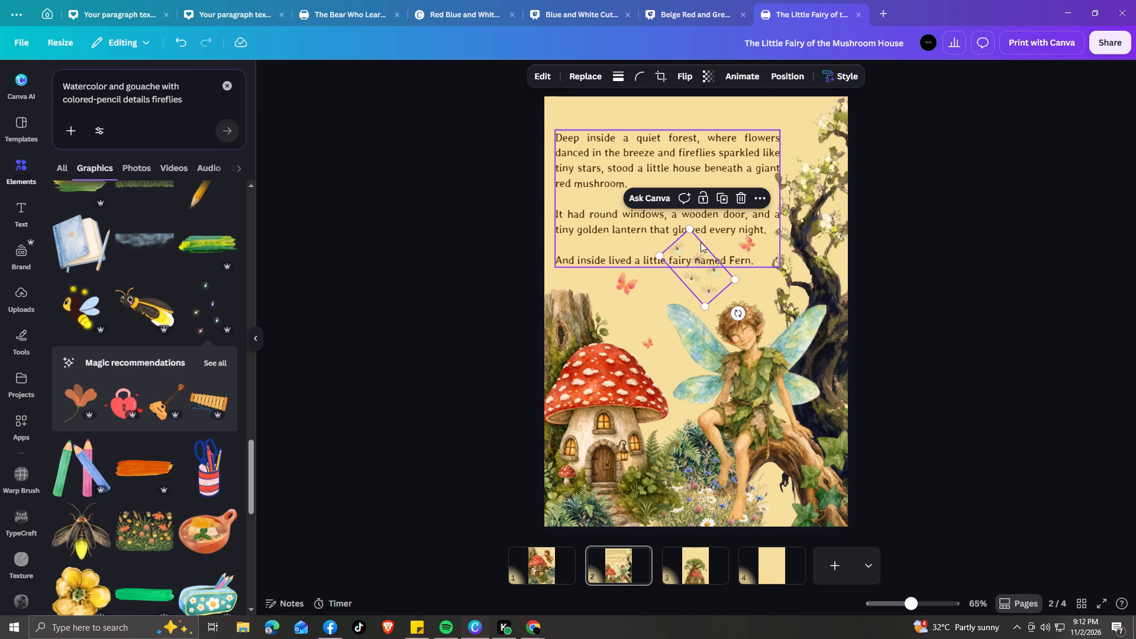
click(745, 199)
Browse further through the watercolor and gouache fireflies graphics for a glowing firefly that suits page 2.
scroll(137, 290, down, 5)
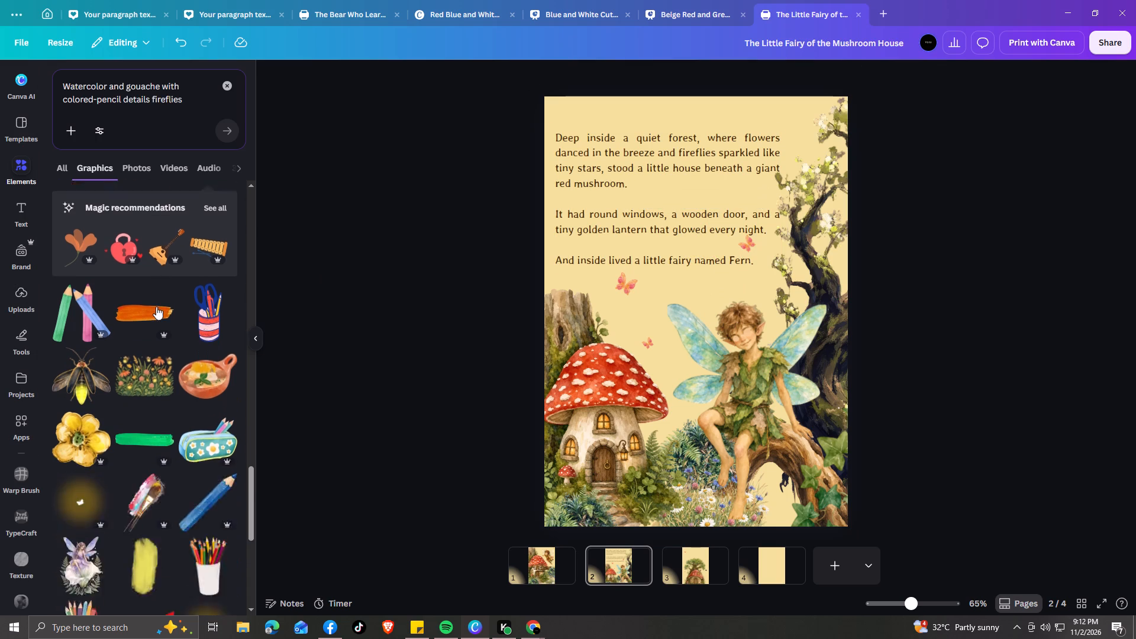
scroll(154, 301, down, 4)
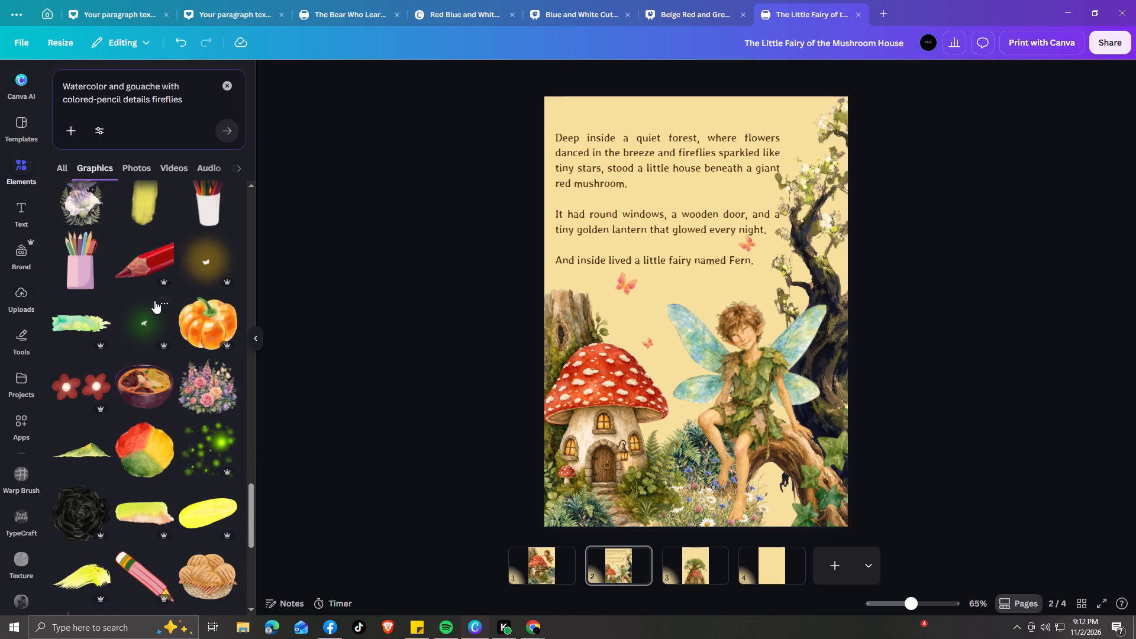
scroll(154, 301, down, 9)
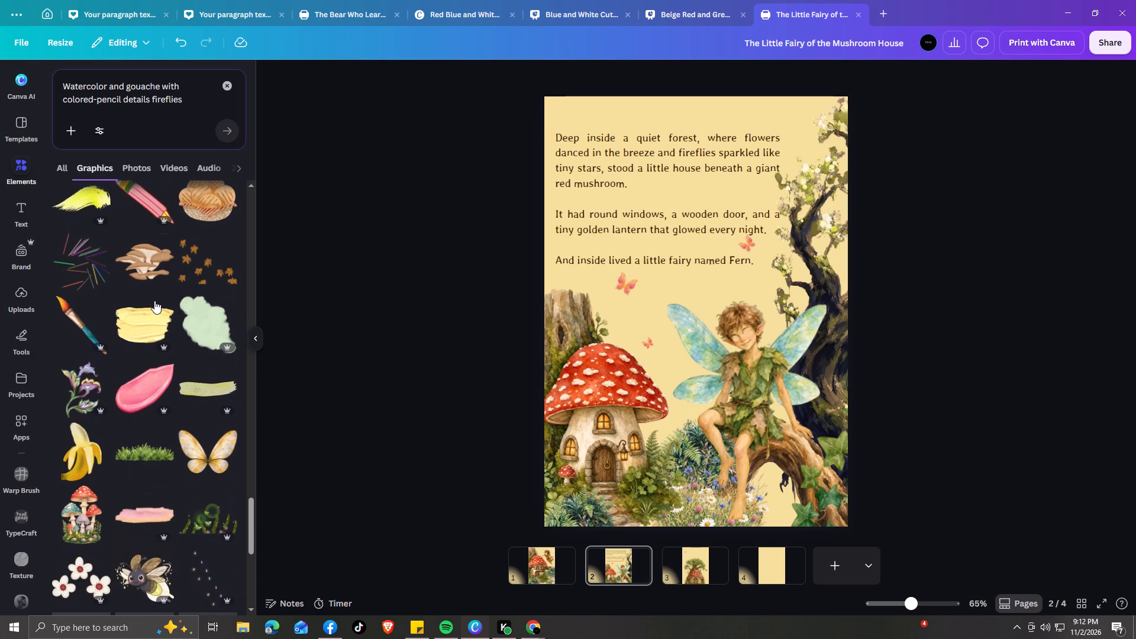
scroll(154, 301, down, 4)
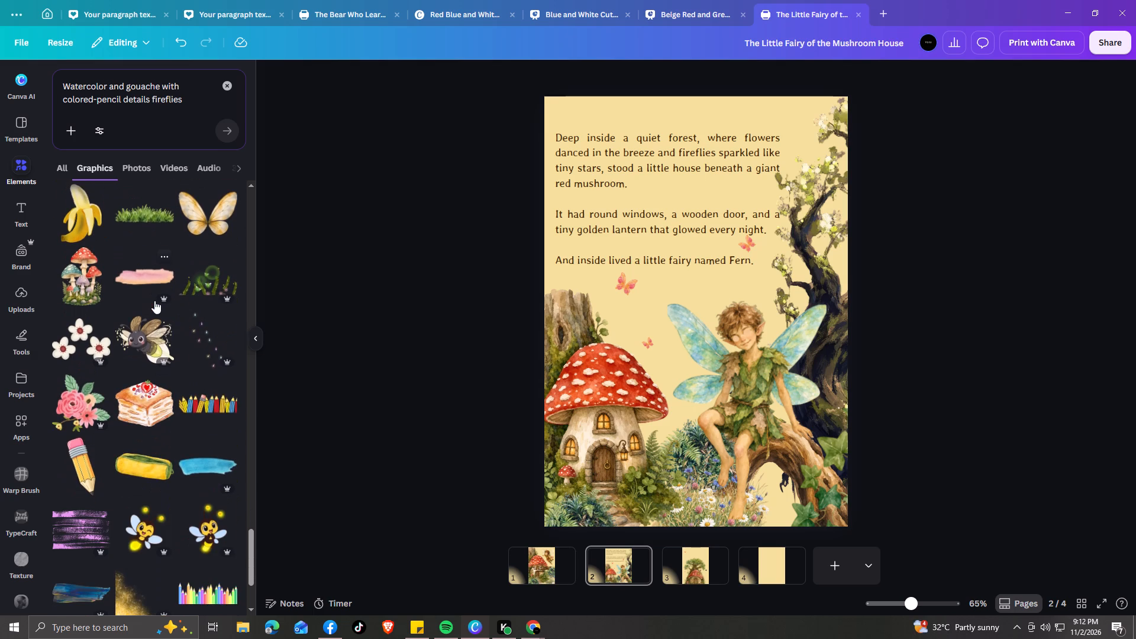
scroll(154, 301, down, 8)
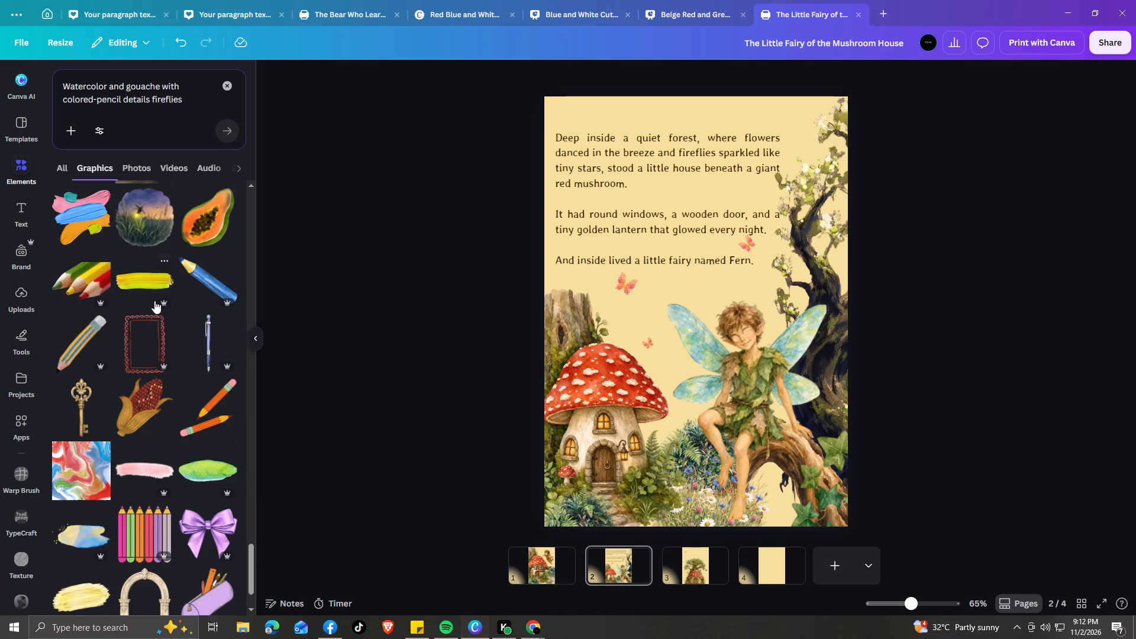
scroll(154, 301, down, 8)
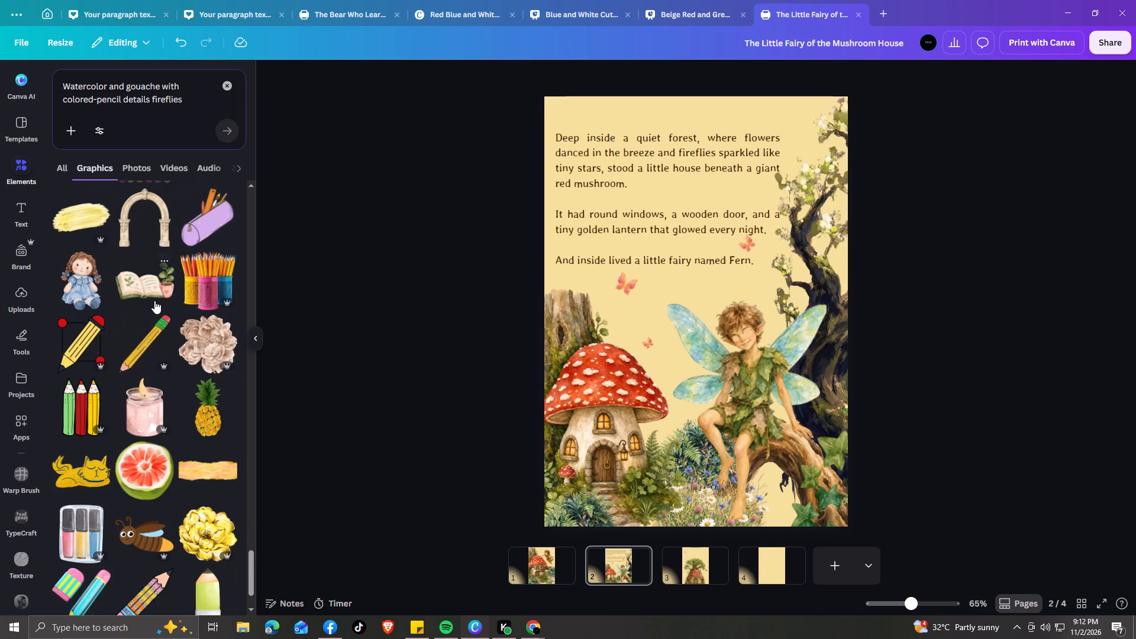
scroll(154, 301, down, 9)
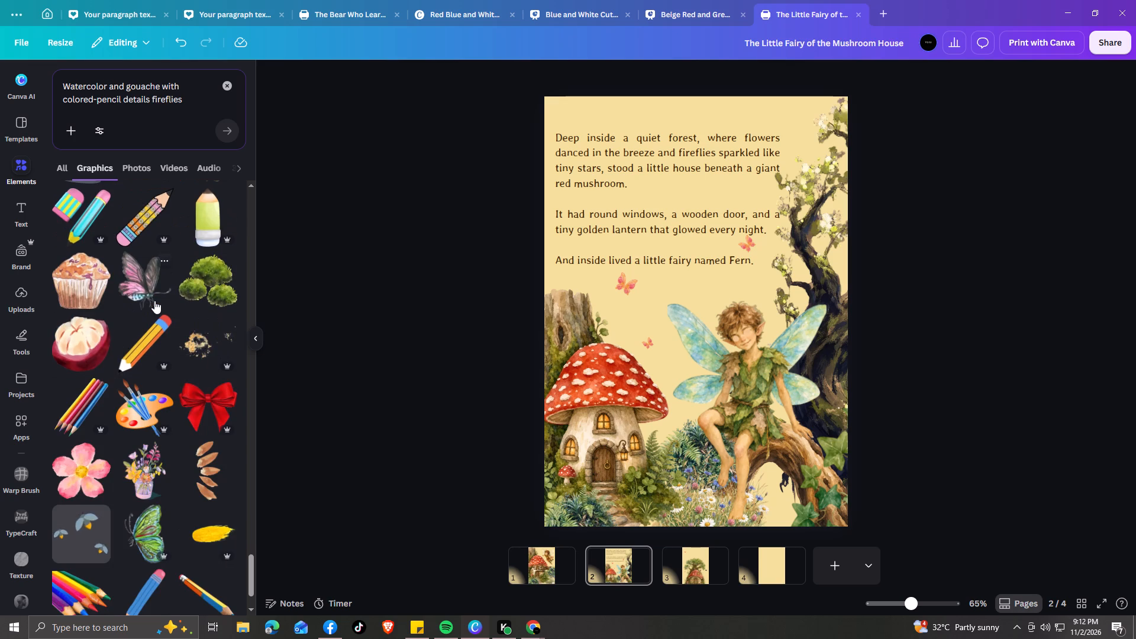
scroll(154, 301, down, 12)
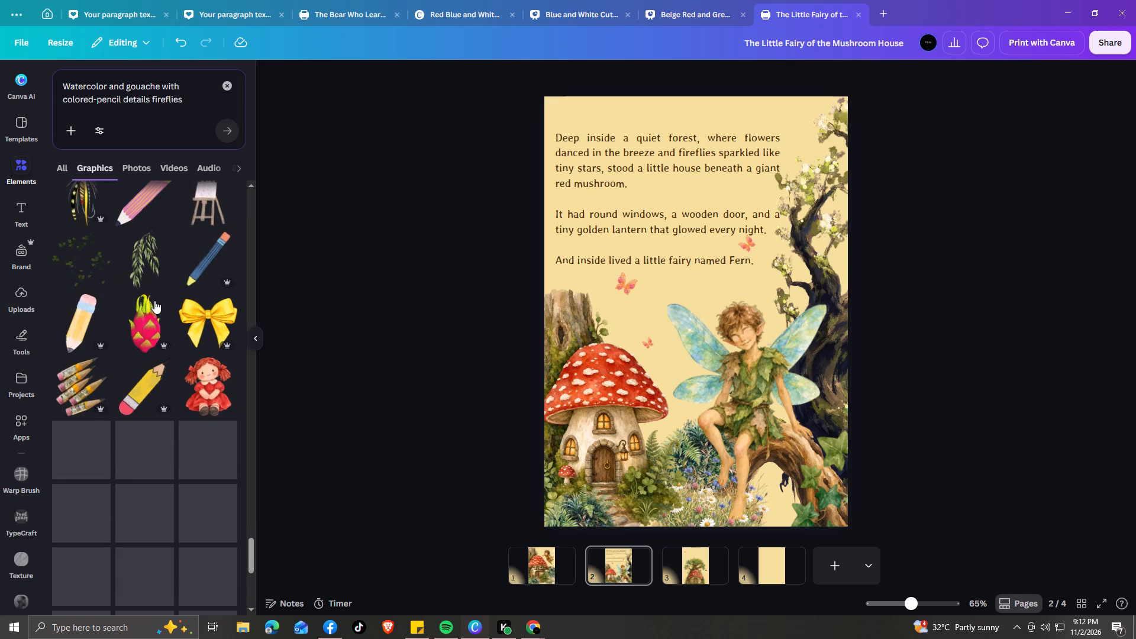
scroll(154, 301, down, 7)
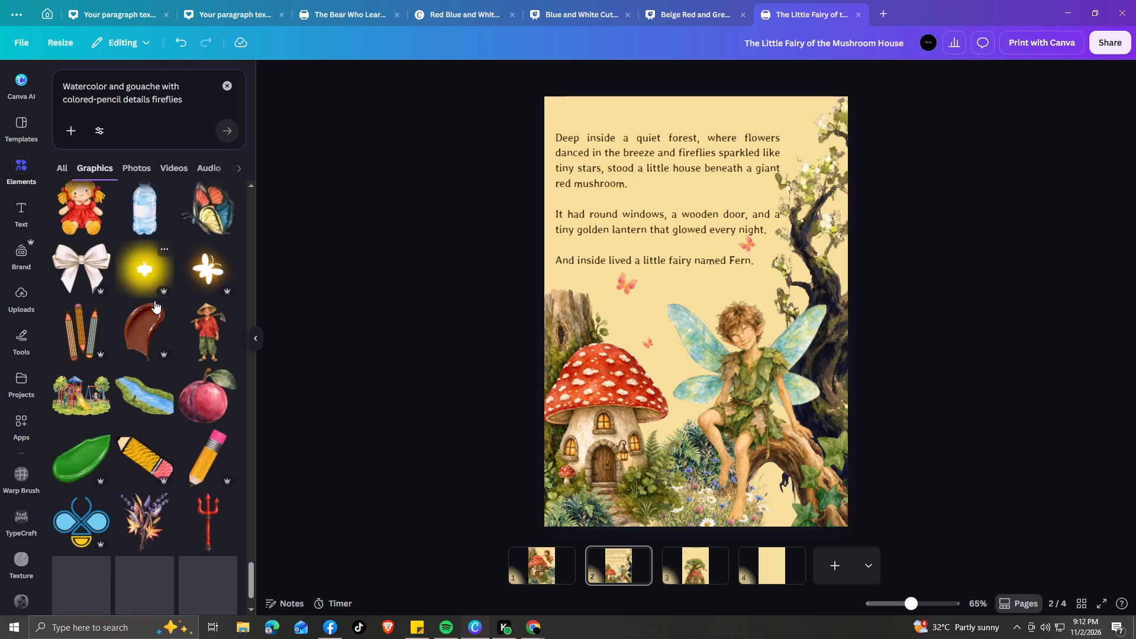
scroll(154, 301, down, 9)
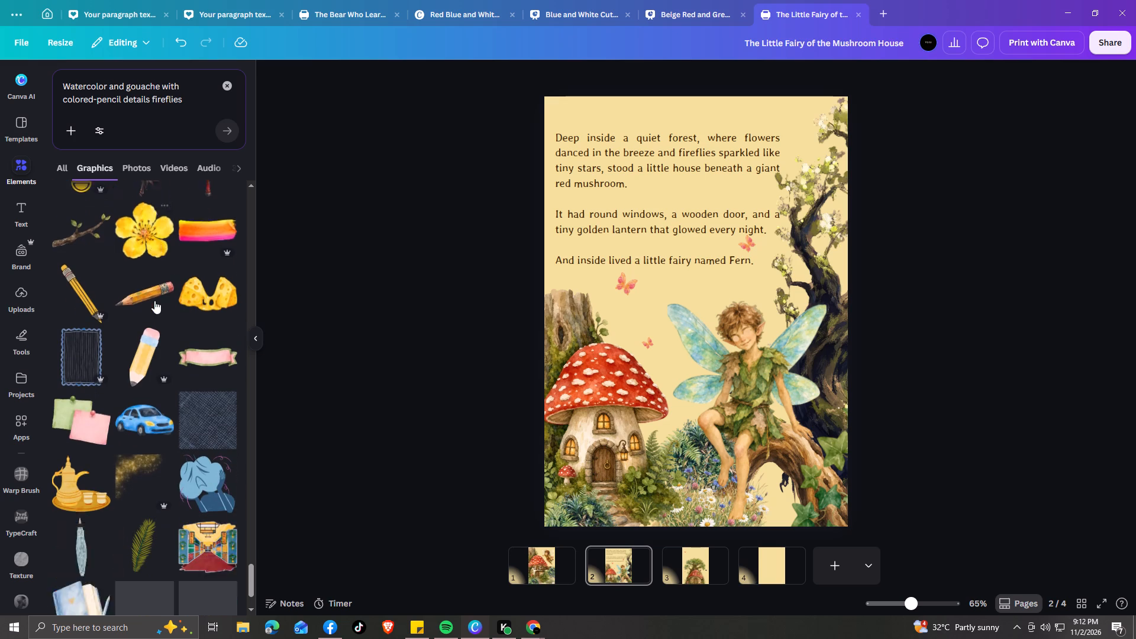
scroll(154, 301, down, 4)
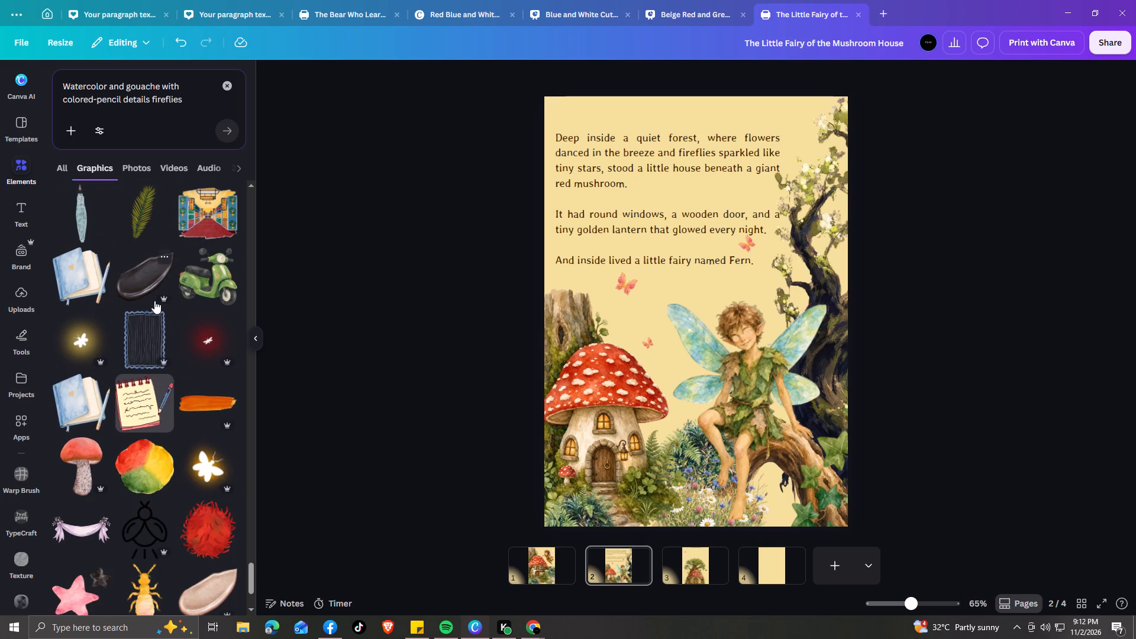
scroll(154, 301, down, 4)
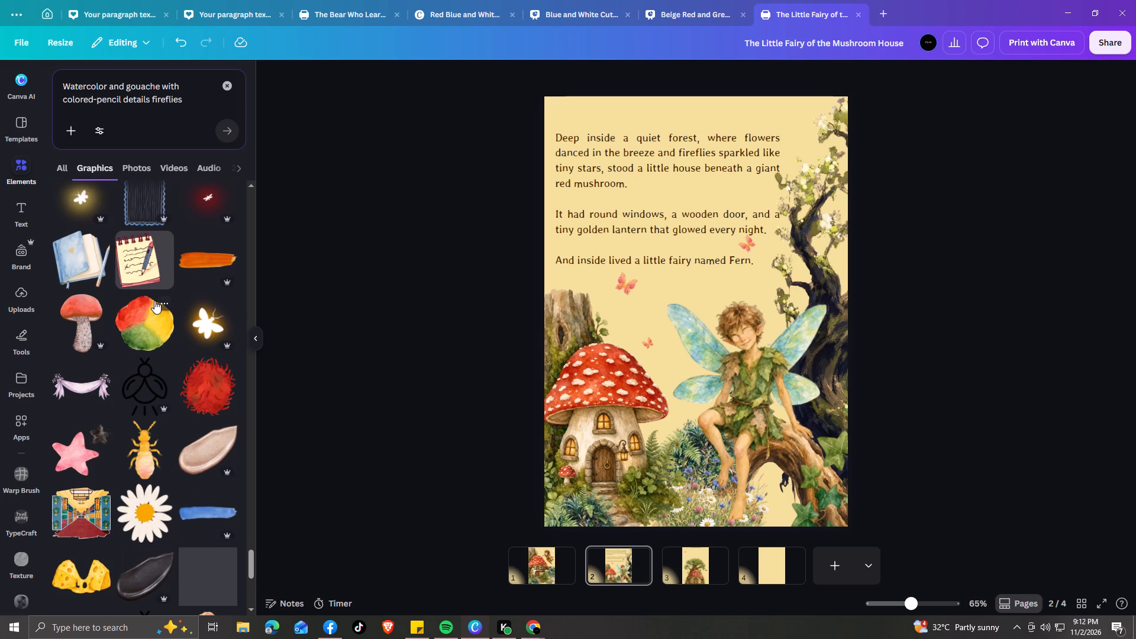
scroll(154, 301, down, 8)
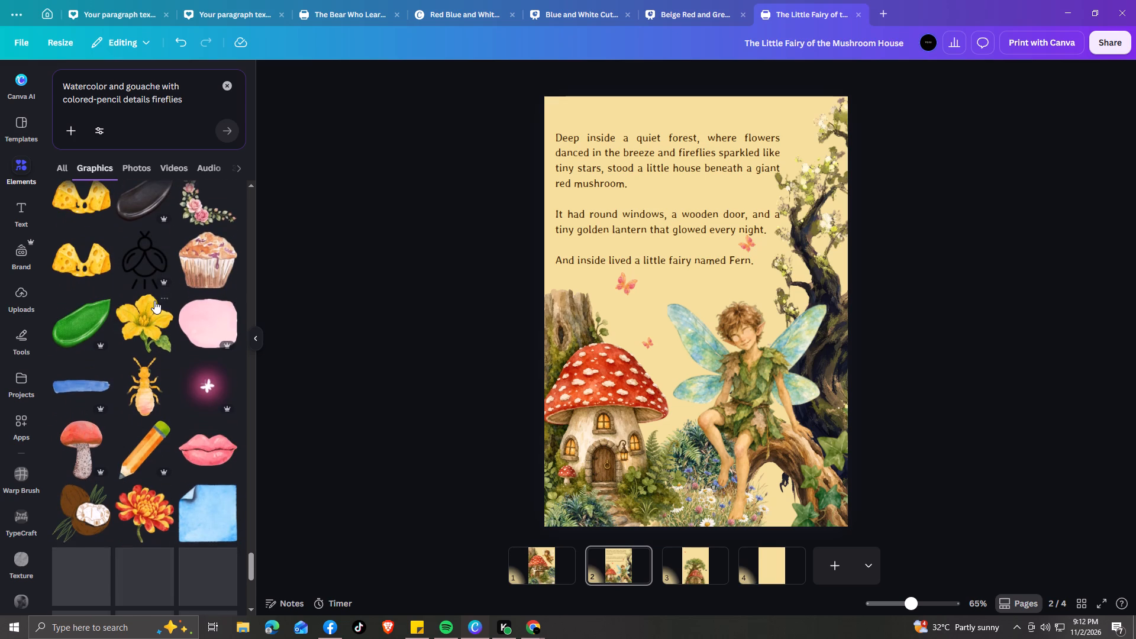
scroll(154, 301, down, 9)
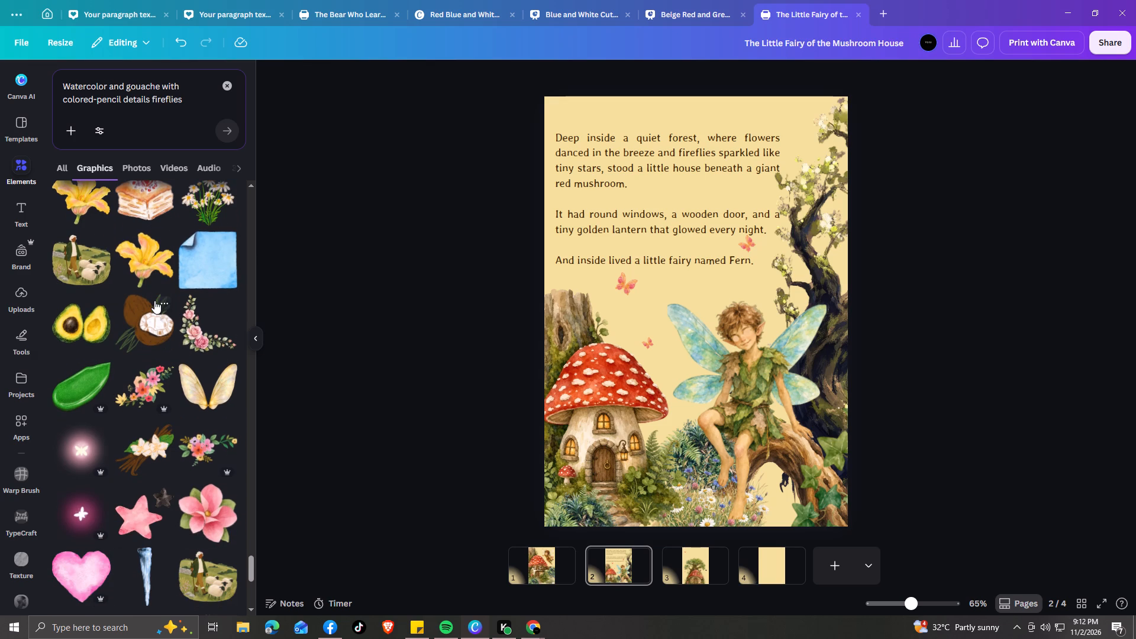
scroll(154, 301, down, 2)
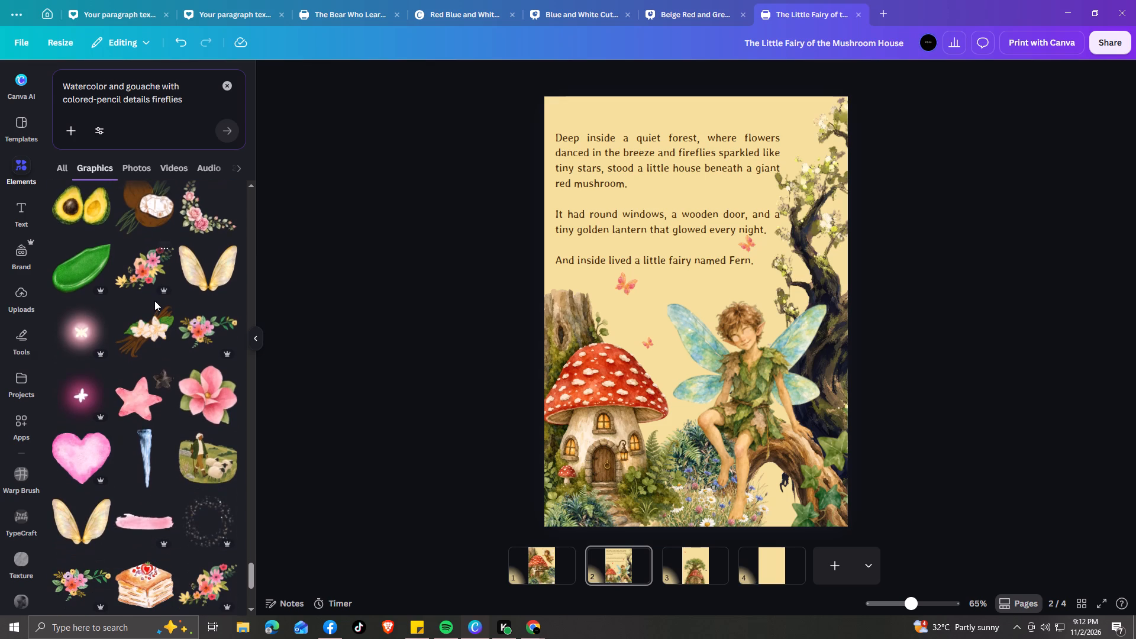
scroll(154, 301, down, 1)
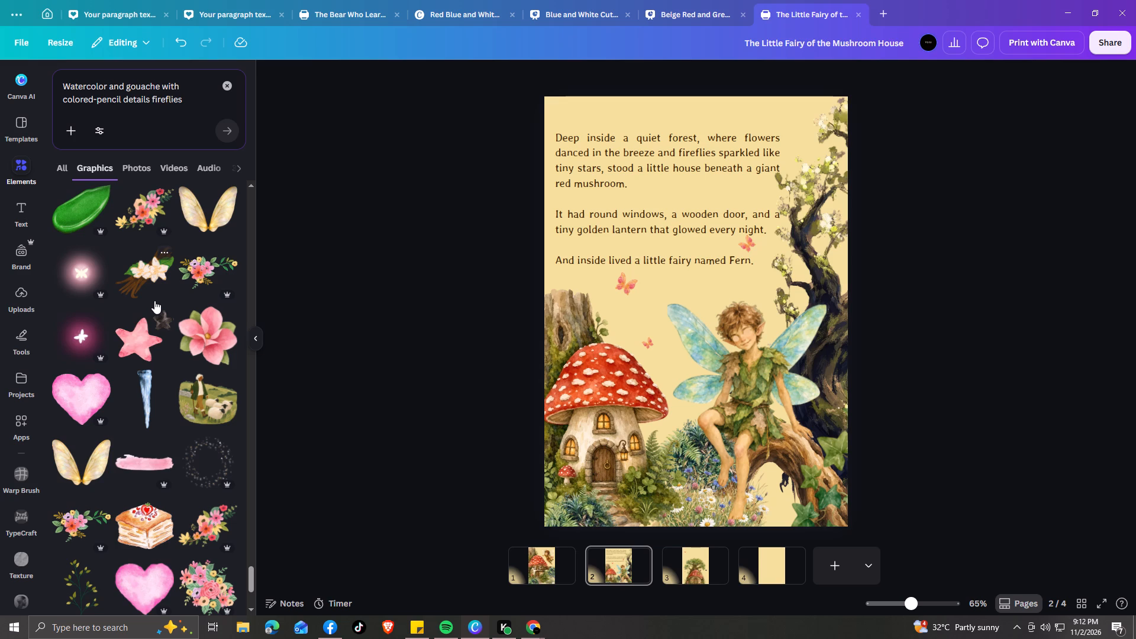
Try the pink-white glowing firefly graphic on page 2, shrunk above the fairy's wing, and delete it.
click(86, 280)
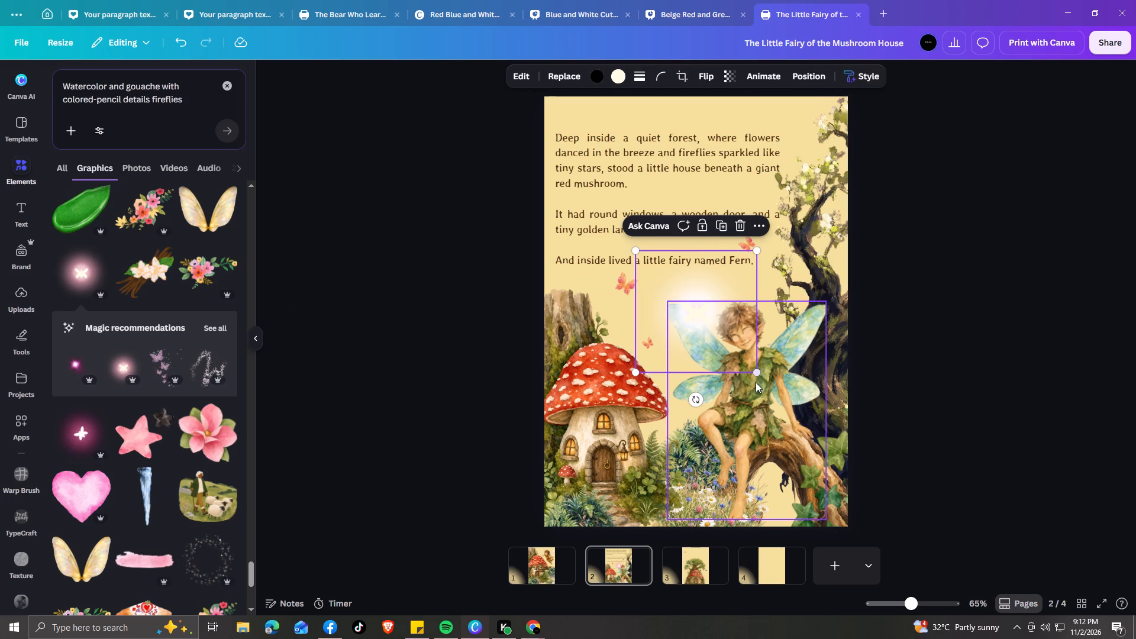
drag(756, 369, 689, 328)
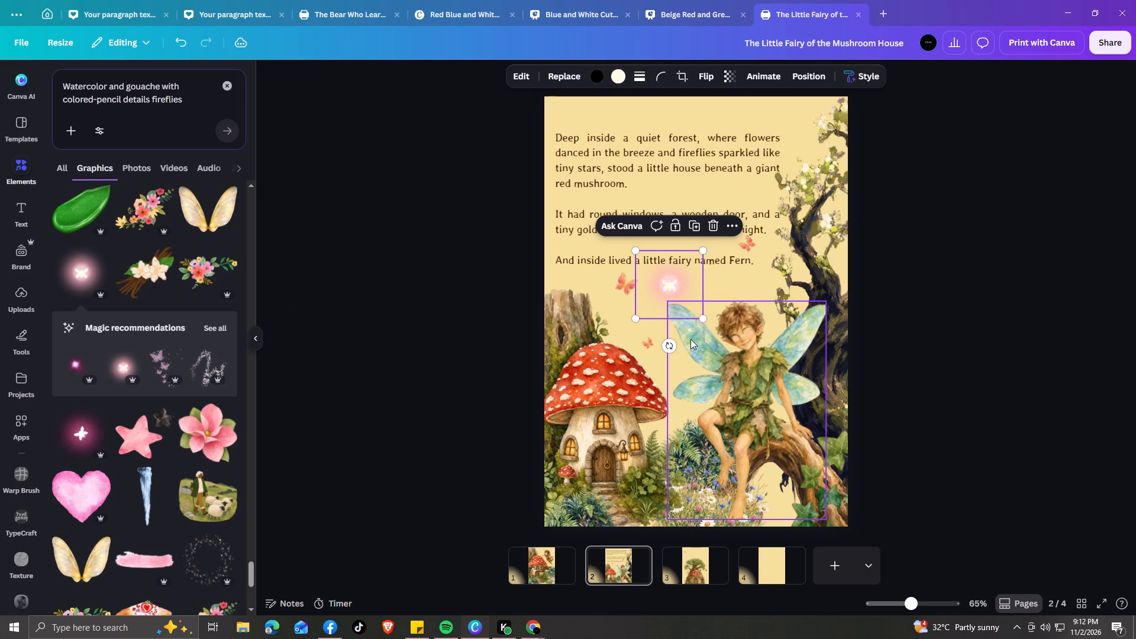